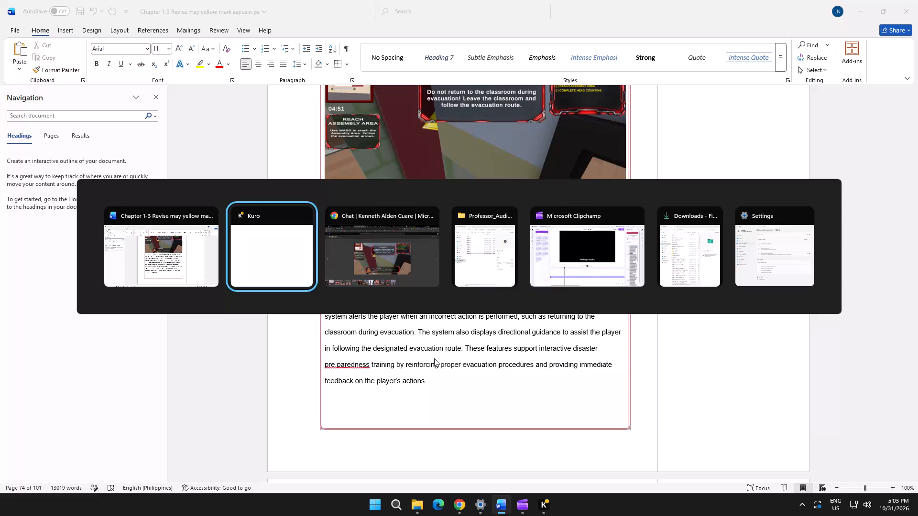
Switch to the Clipchamp window with Video Project 4 and close it.
{"action": "key", "text": "alt+Tab"}
{"action": "key", "text": "alt+Tab"}
{"action": "key", "text": "alt+Tab"}
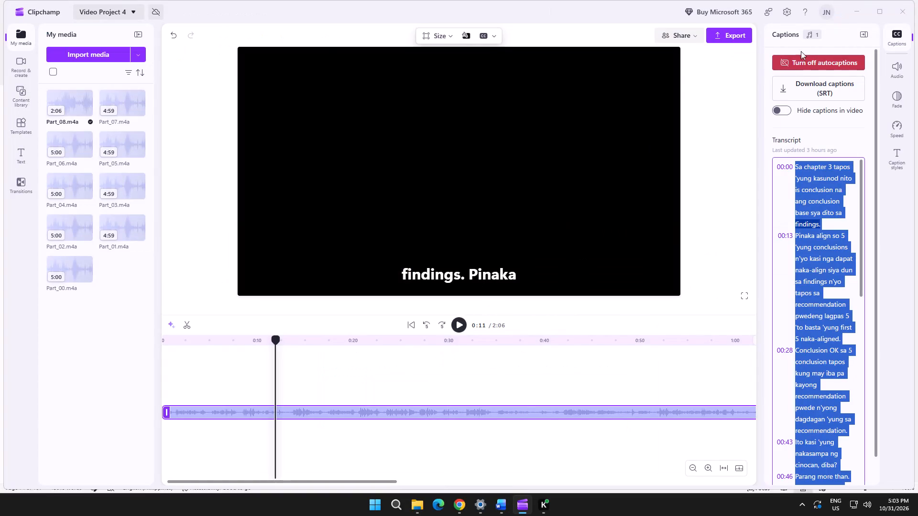
{"action": "left_click", "coordinate": [897, 7]}
Switch from the Word document to the Settings window.
{"action": "key", "text": "alt+Tab"}
{"action": "key", "text": "alt+Tab"}
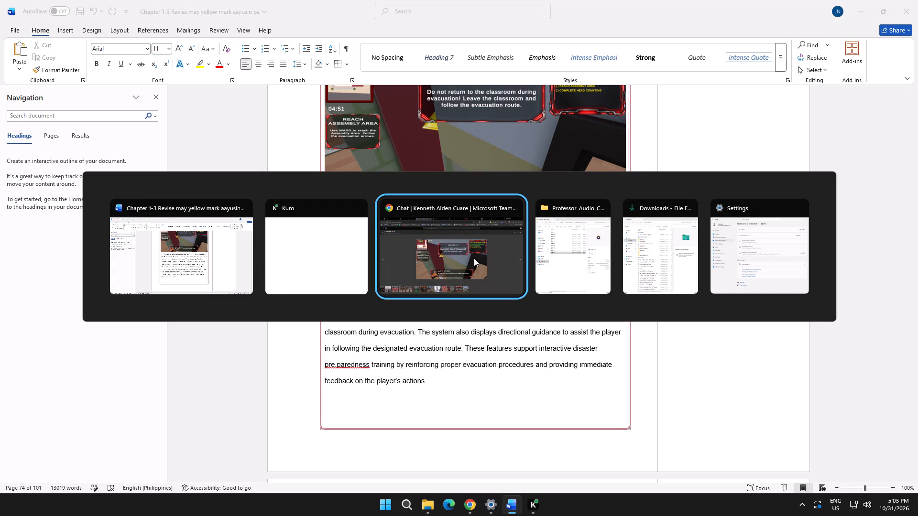
{"action": "key", "text": "alt+Tab"}
{"action": "key", "text": "alt+Tab"}
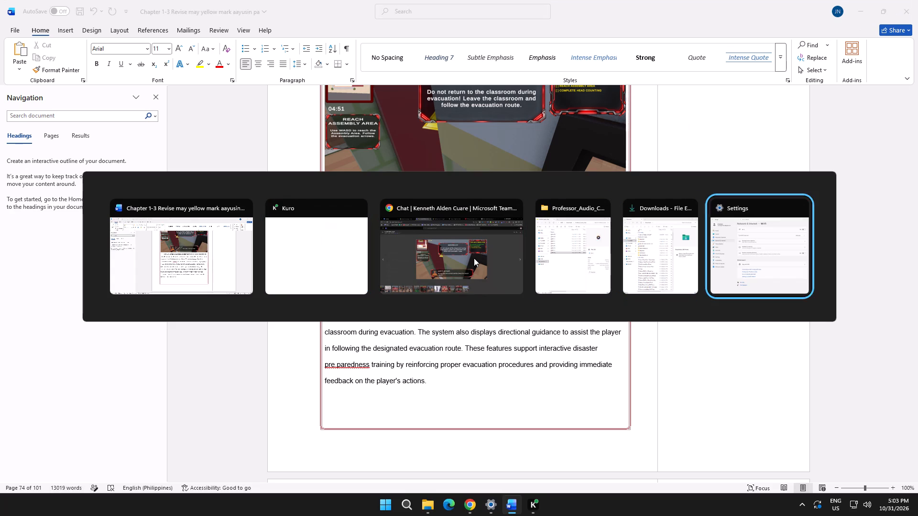
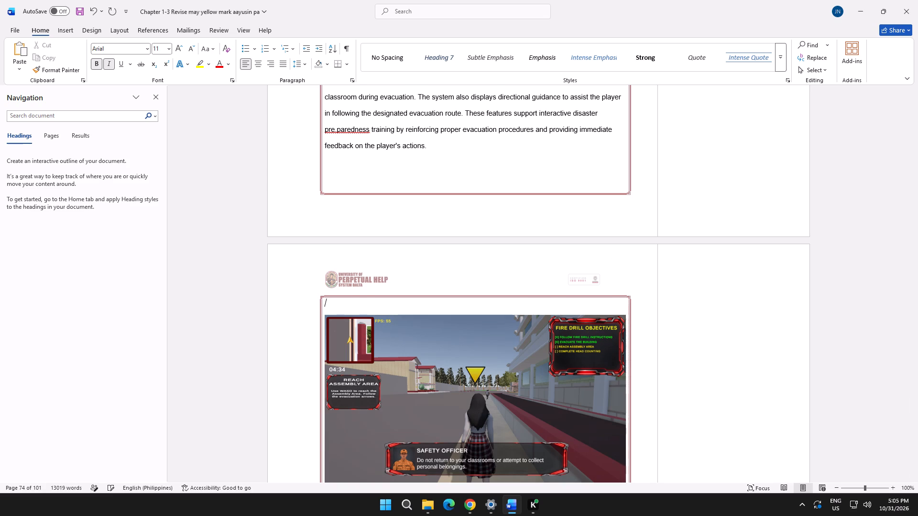
{"action": "key", "text": "ctrl+v"}
Move the description paragraph from above the outdoor evacuation screenshot to below it, removing the leftover blank line.
{"action": "scroll", "coordinate": [414, 290], "scroll_direction": "down", "scroll_amount": 3}
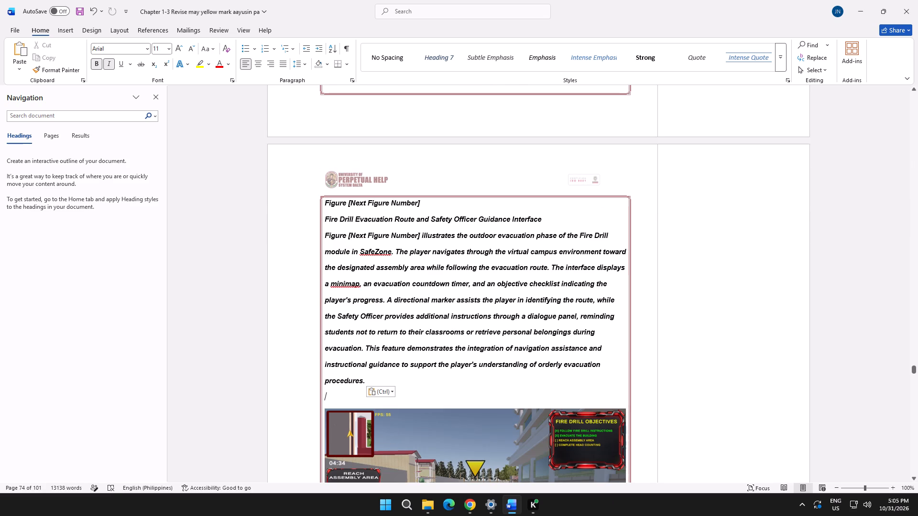
{"action": "left_click_drag", "start_coordinate": [372, 379], "coordinate": [309, 235]}
{"action": "right_click", "coordinate": [331, 244]}
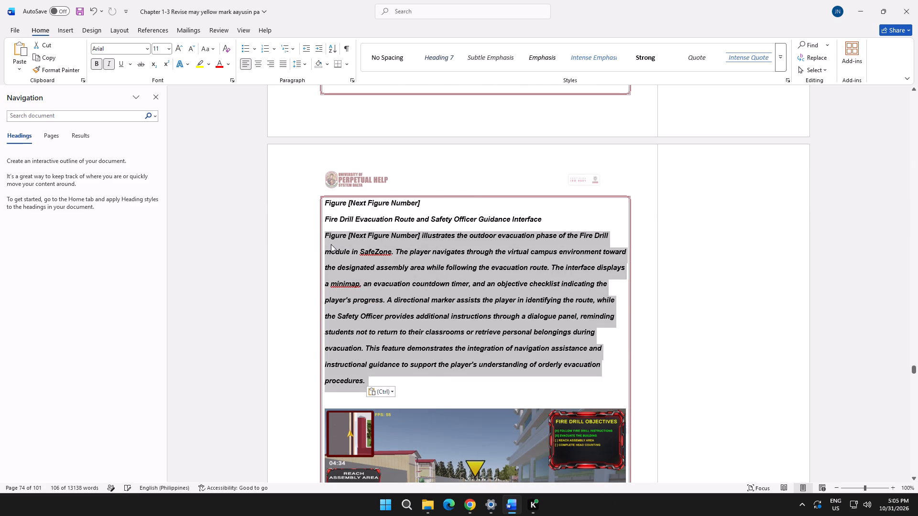
{"action": "left_click", "coordinate": [348, 268]}
{"action": "key", "text": "BackSpace"}
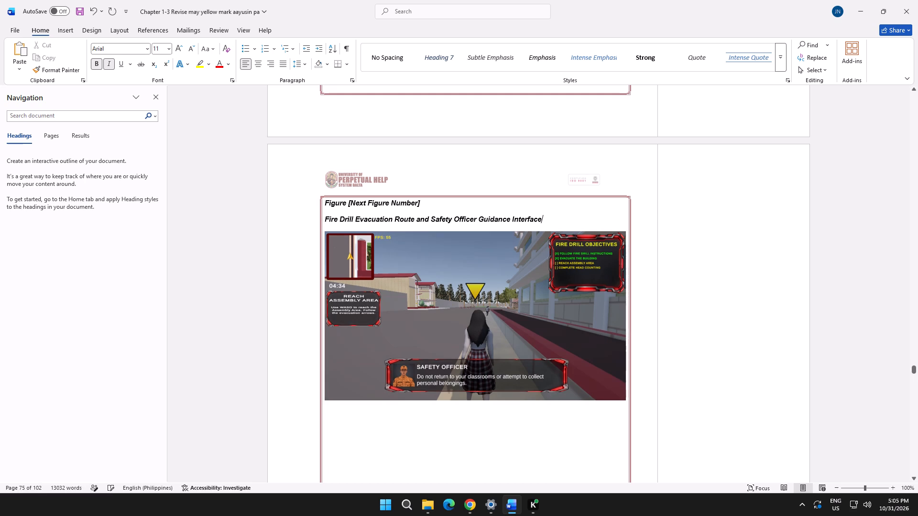
{"action": "left_click", "coordinate": [341, 409]}
{"action": "key", "text": "ctrl+v"}
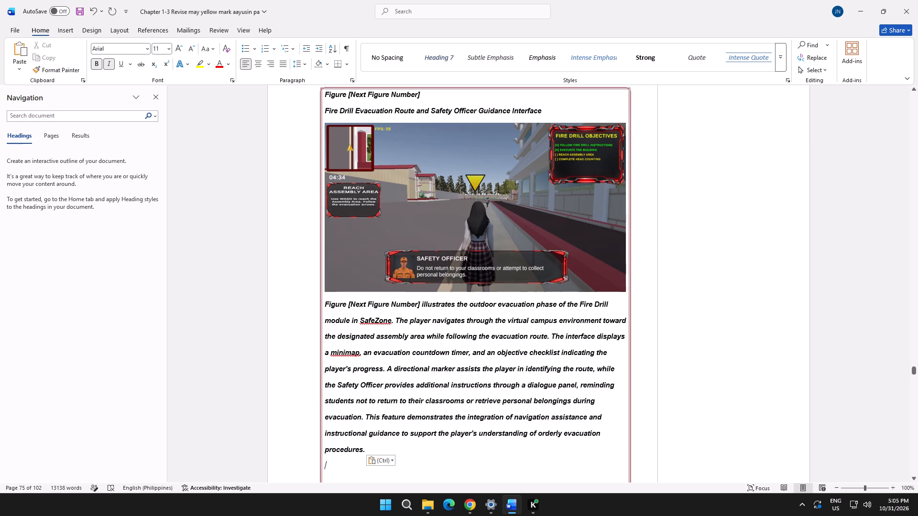
Remove the bold formatting from the description paragraph below the outdoor evacuation screenshot.
{"action": "left_click_drag", "start_coordinate": [369, 448], "coordinate": [320, 306]}
{"action": "left_click", "coordinate": [365, 310]}
{"action": "left_click_drag", "start_coordinate": [422, 308], "coordinate": [352, 303]}
{"action": "left_click_drag", "start_coordinate": [365, 447], "coordinate": [343, 419]}
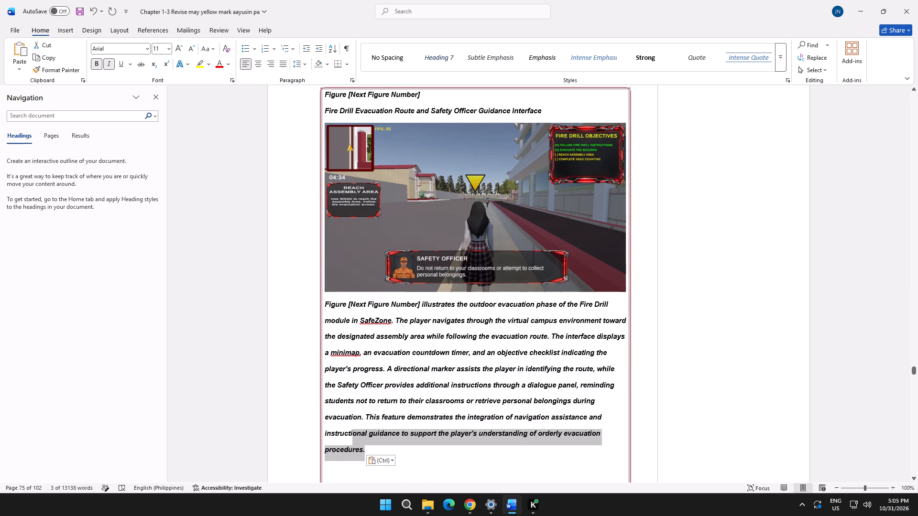
{"action": "left_click_drag", "start_coordinate": [343, 419], "coordinate": [317, 312]}
{"action": "left_click", "coordinate": [326, 295]}
{"action": "left_click", "coordinate": [340, 336]}
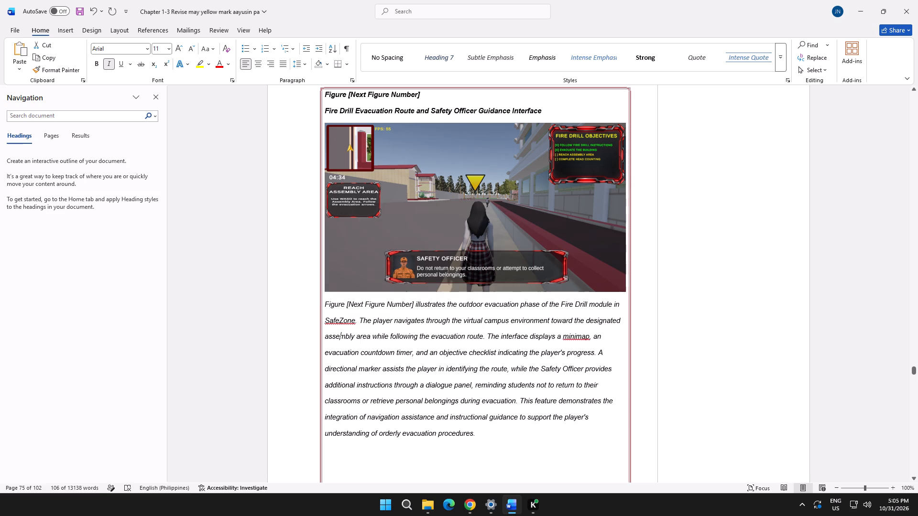
Remove the italic formatting from the whole description paragraph below the outdoor evacuation screenshot.
{"action": "scroll", "coordinate": [388, 329], "scroll_direction": "up", "scroll_amount": 3}
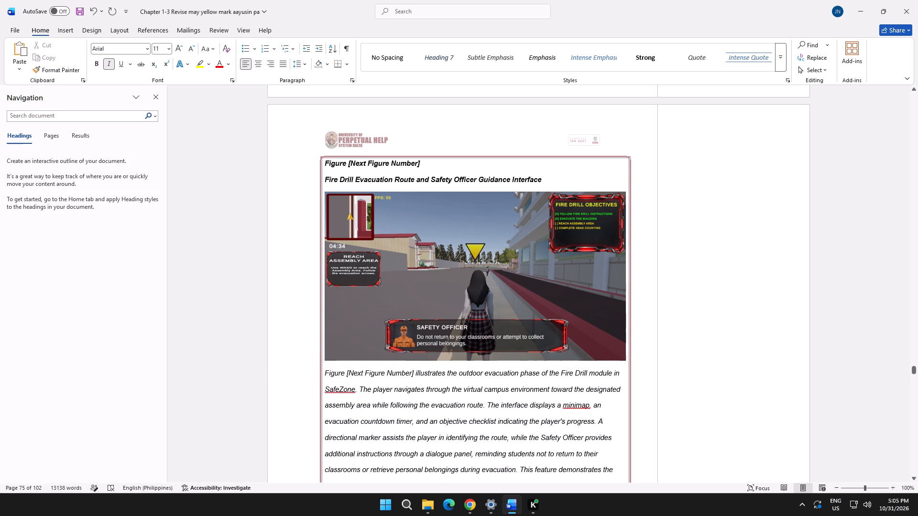
{"action": "scroll", "coordinate": [413, 376], "scroll_direction": "down", "scroll_amount": 3}
{"action": "left_click_drag", "start_coordinate": [483, 439], "coordinate": [322, 298]}
{"action": "left_click", "coordinate": [329, 312]}
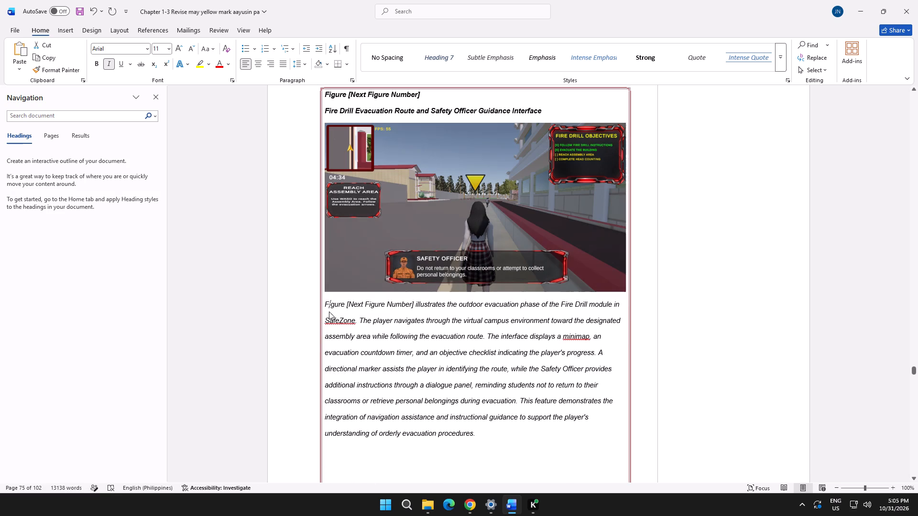
{"action": "left_click_drag", "start_coordinate": [326, 305], "coordinate": [477, 438]}
{"action": "left_click", "coordinate": [472, 436]}
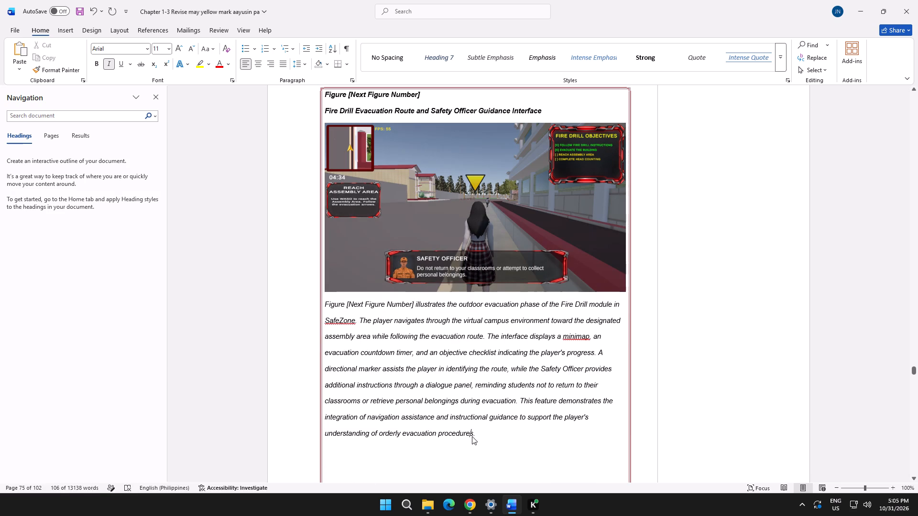
{"action": "left_click_drag", "start_coordinate": [482, 436], "coordinate": [327, 309]}
{"action": "left_click", "coordinate": [344, 292]}
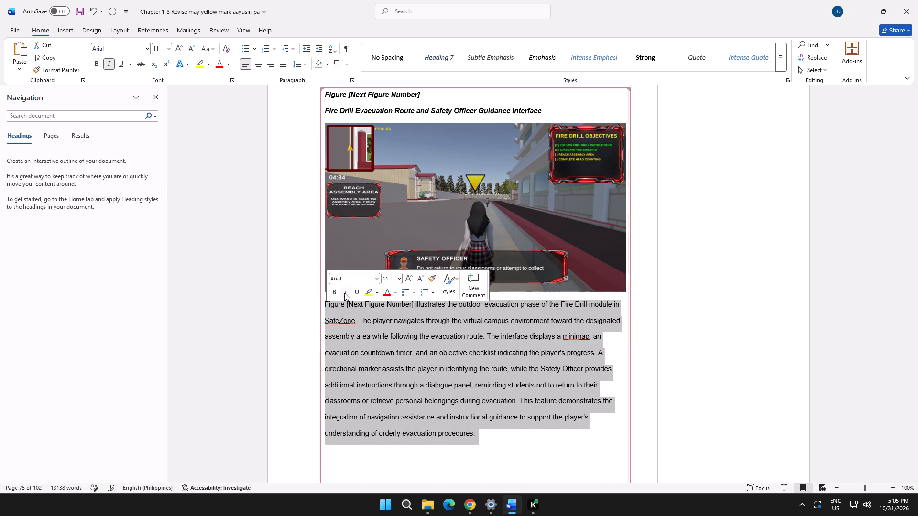
{"action": "left_click", "coordinate": [397, 360]}
Replace the [Next Figure Number] placeholder in the description paragraph with 24 and indent its first line.
{"action": "scroll", "coordinate": [395, 335], "scroll_direction": "up", "scroll_amount": 16}
{"action": "scroll", "coordinate": [392, 364], "scroll_direction": "down", "scroll_amount": 3}
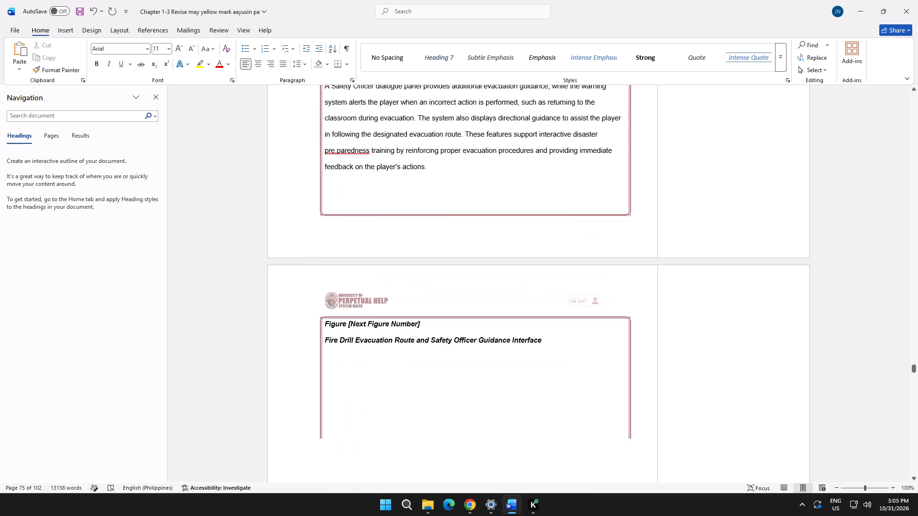
{"action": "scroll", "coordinate": [391, 366], "scroll_direction": "down", "scroll_amount": 9}
{"action": "left_click_drag", "start_coordinate": [413, 396], "coordinate": [349, 392]}
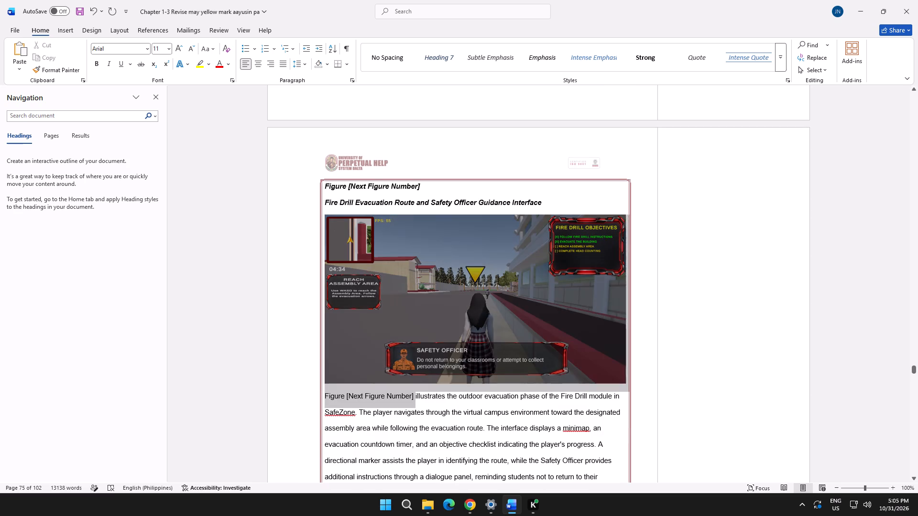
{"action": "left_click_drag", "start_coordinate": [349, 392], "coordinate": [347, 398]}
{"action": "key", "text": "2"}
{"action": "key", "text": "4"}
{"action": "left_click", "coordinate": [325, 397]}
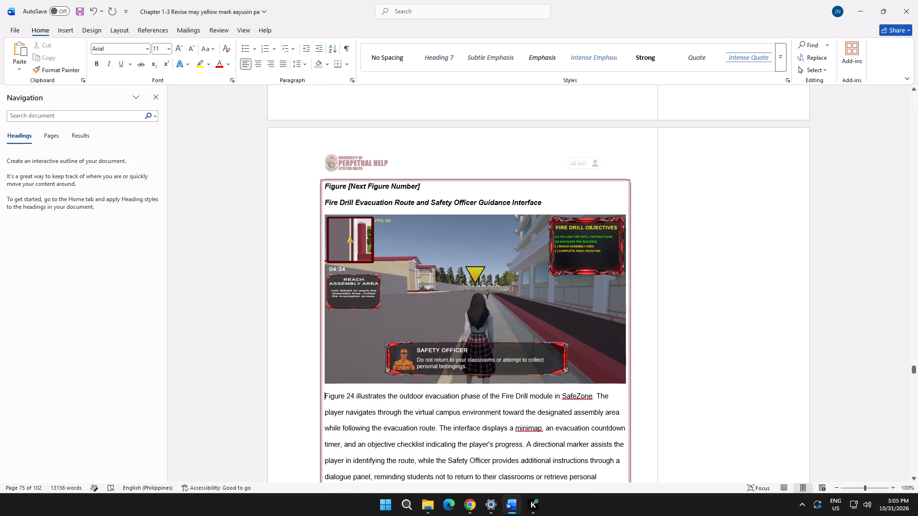
{"action": "key", "text": "Tab"}
Change the label above the Fire Drill Evacuation Route title to Figure 24 and remove its italic formatting, keeping it bold.
{"action": "scroll", "coordinate": [398, 386], "scroll_direction": "up", "scroll_amount": 5}
{"action": "left_click_drag", "start_coordinate": [426, 302], "coordinate": [371, 304]}
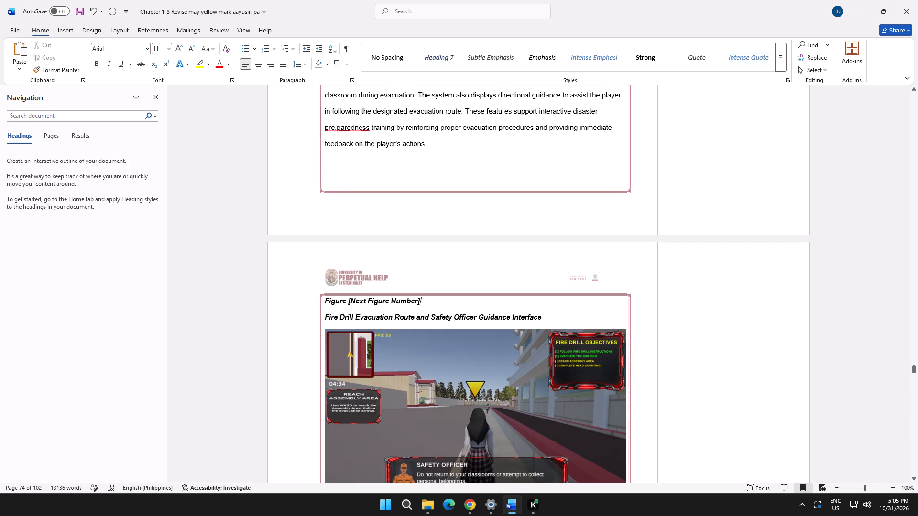
{"action": "left_click_drag", "start_coordinate": [371, 304], "coordinate": [350, 304]}
{"action": "key", "text": "2"}
{"action": "key", "text": "4"}
{"action": "scroll", "coordinate": [362, 325], "scroll_direction": "up", "scroll_amount": 6}
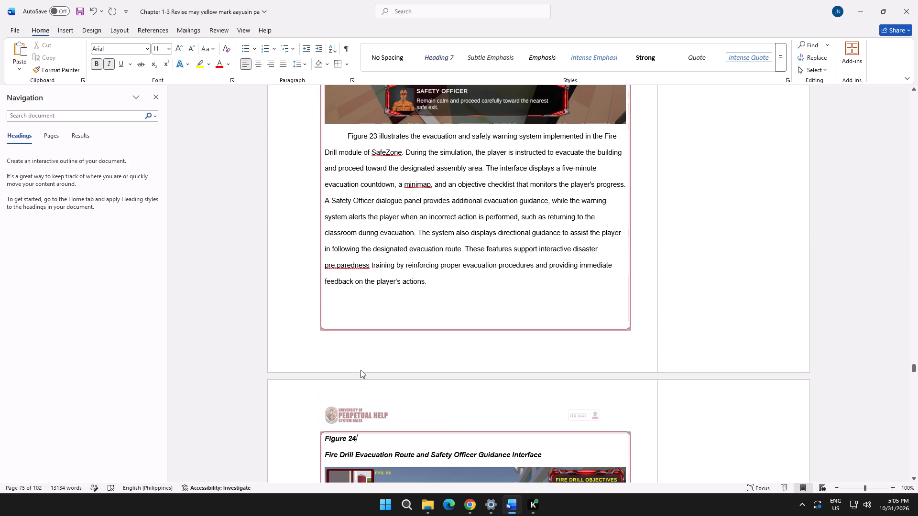
{"action": "left_click_drag", "start_coordinate": [358, 436], "coordinate": [314, 439]}
{"action": "left_click", "coordinate": [333, 423]}
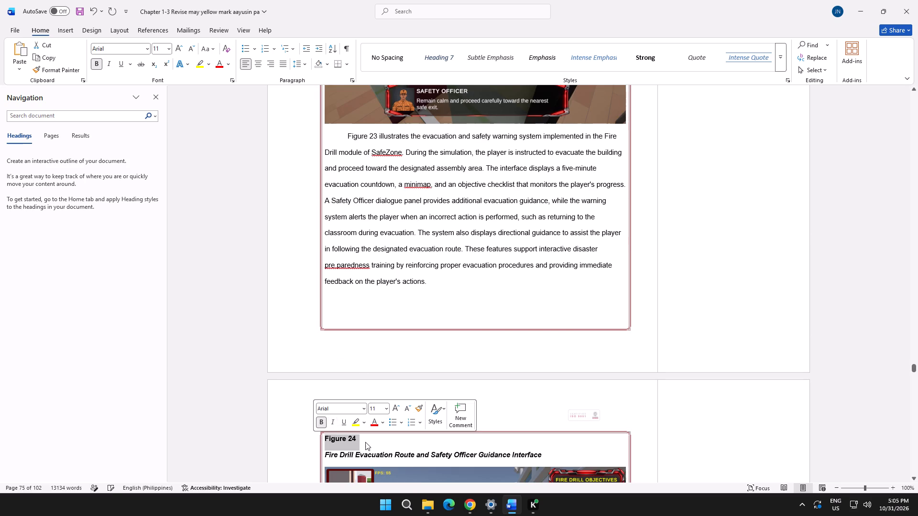
{"action": "left_click", "coordinate": [366, 442]}
Compare the caption and description layout of Figure 24 with the preceding Figure 23.
{"action": "scroll", "coordinate": [379, 433], "scroll_direction": "up", "scroll_amount": 6}
{"action": "scroll", "coordinate": [356, 371], "scroll_direction": "down", "scroll_amount": 6}
{"action": "scroll", "coordinate": [356, 371], "scroll_direction": "up", "scroll_amount": 11}
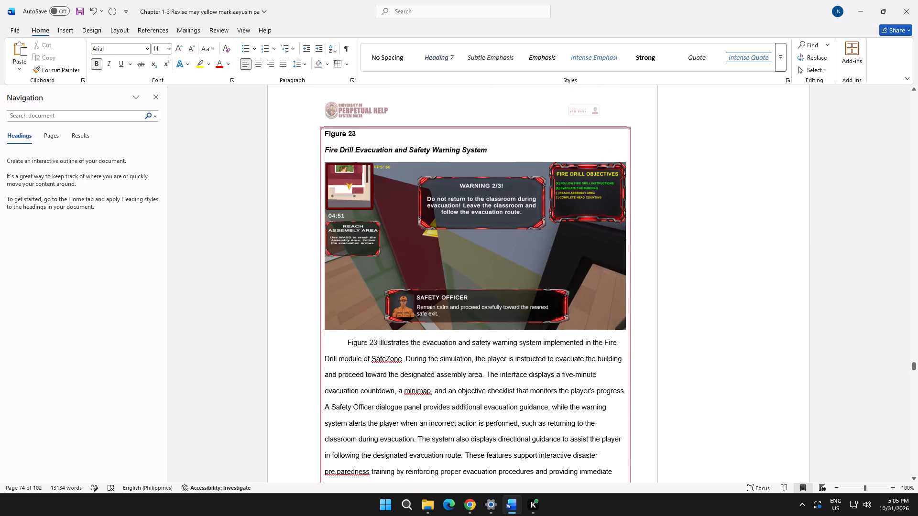
{"action": "scroll", "coordinate": [352, 386], "scroll_direction": "up", "scroll_amount": 1}
{"action": "scroll", "coordinate": [352, 380], "scroll_direction": "down", "scroll_amount": 14}
{"action": "scroll", "coordinate": [350, 383], "scroll_direction": "down", "scroll_amount": 18}
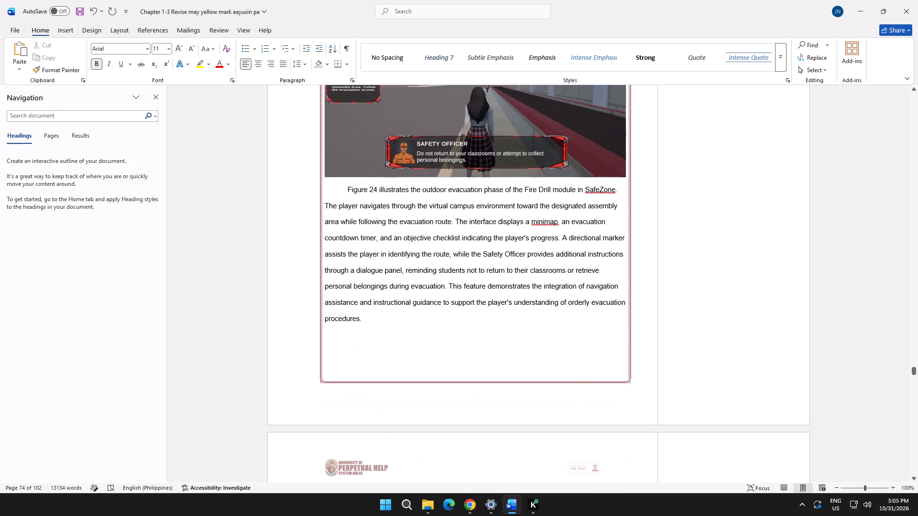
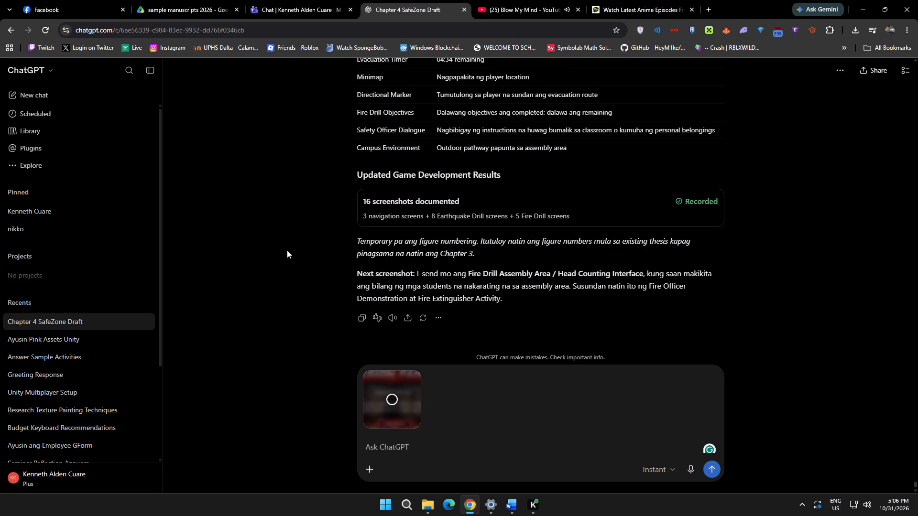
{"action": "key", "text": "Return"}
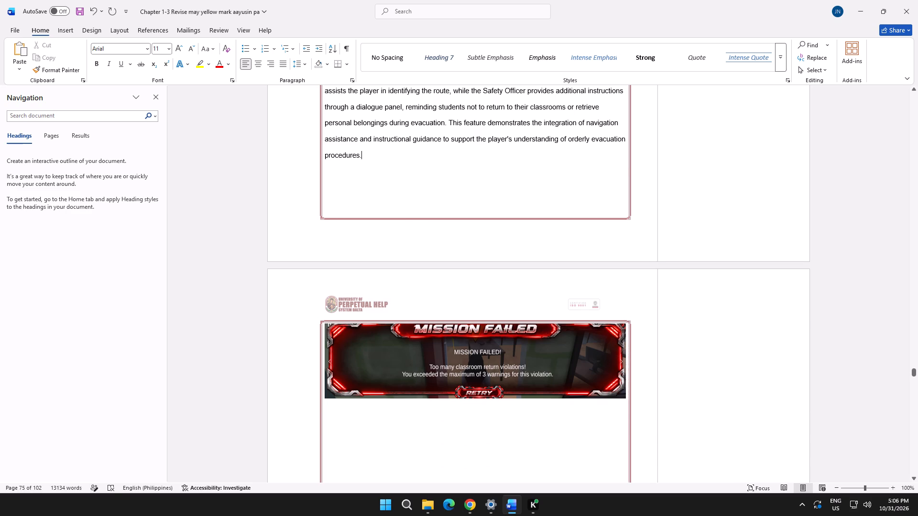
{"action": "key", "text": "Return"}
{"action": "key", "text": "Return"}
{"action": "key", "text": "Return"}
{"action": "key", "text": "Return"}
{"action": "key", "text": "BackSpace"}
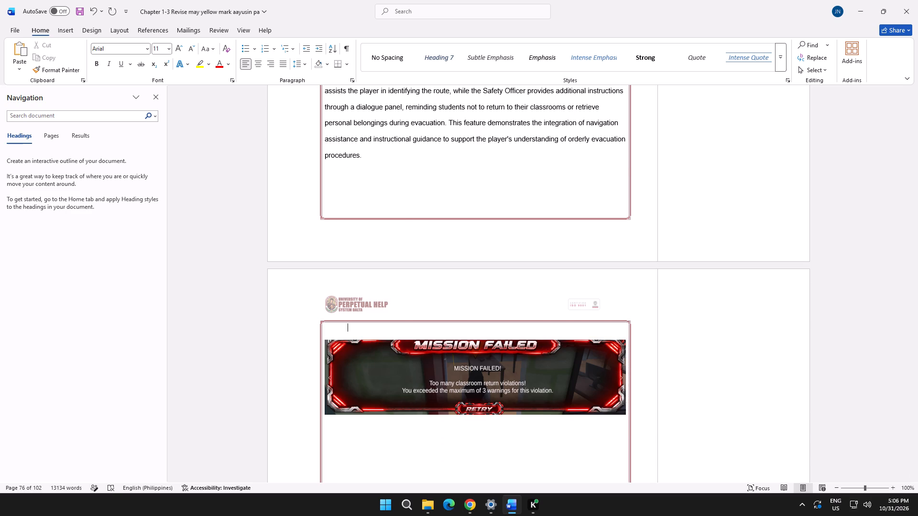
{"action": "key", "text": "BackSpace"}
{"action": "key", "text": "BackSpace"}
{"action": "key", "text": "BackSpace"}
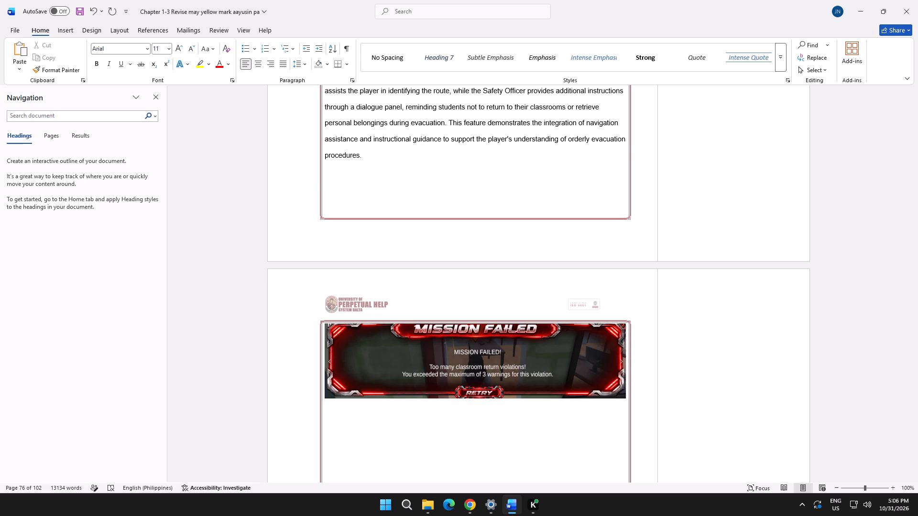
{"action": "key", "text": "Return"}
{"action": "key", "text": "Return"}
{"action": "key", "text": "Return"}
{"action": "key", "text": "ctrl+v"}
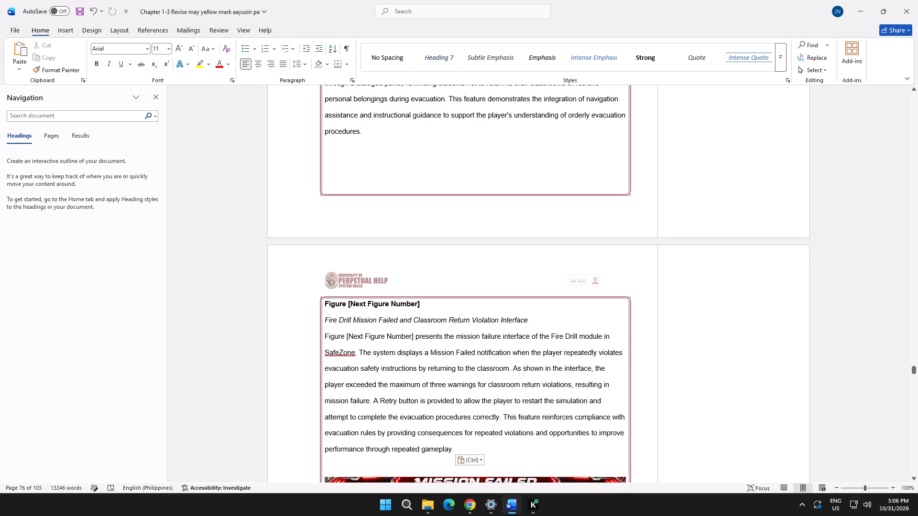
Move the description paragraph from above the Mission Failed screenshot to directly below it, leaving no blank line under the title.
{"action": "left_click_drag", "start_coordinate": [460, 452], "coordinate": [320, 343]}
{"action": "right_click", "coordinate": [324, 341]}
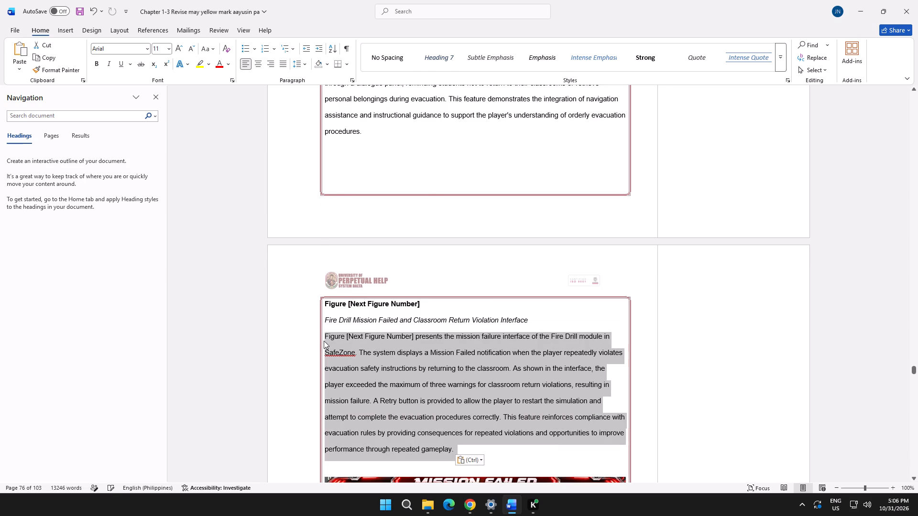
{"action": "left_click", "coordinate": [342, 178]}
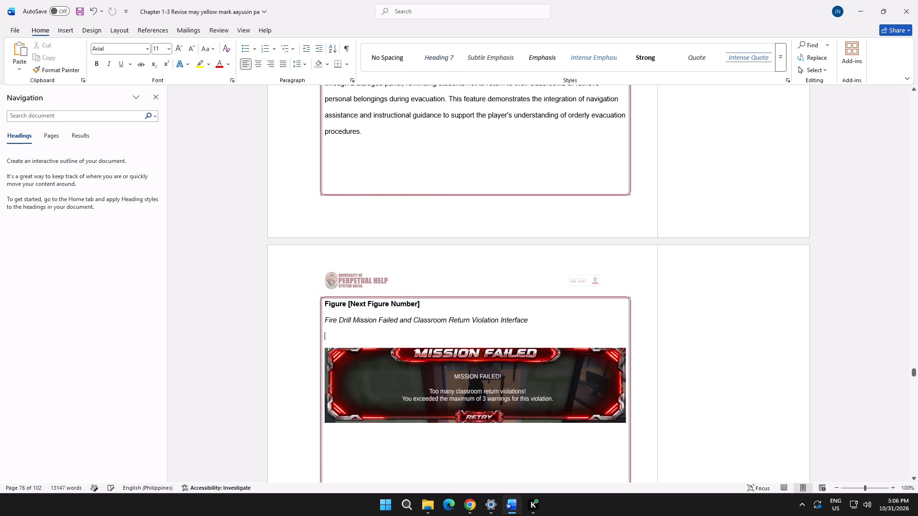
{"action": "key", "text": "BackSpace"}
{"action": "left_click", "coordinate": [333, 427]}
{"action": "key", "text": "ctrl+v"}
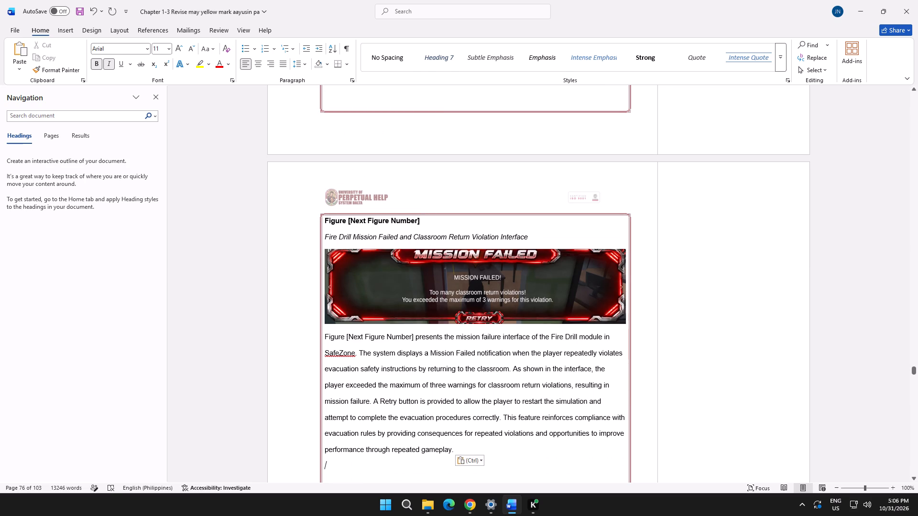
Replace the [Next Figure Number] placeholders in the Mission Failed description and in its figure label with 25.
{"action": "scroll", "coordinate": [371, 341], "scroll_direction": "up", "scroll_amount": 10}
{"action": "scroll", "coordinate": [370, 344], "scroll_direction": "down", "scroll_amount": 8}
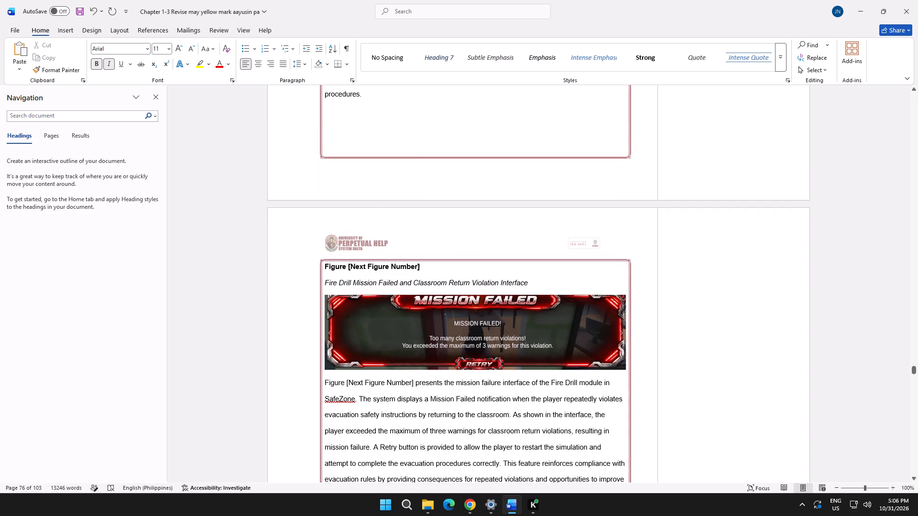
{"action": "left_click_drag", "start_coordinate": [414, 384], "coordinate": [346, 380]}
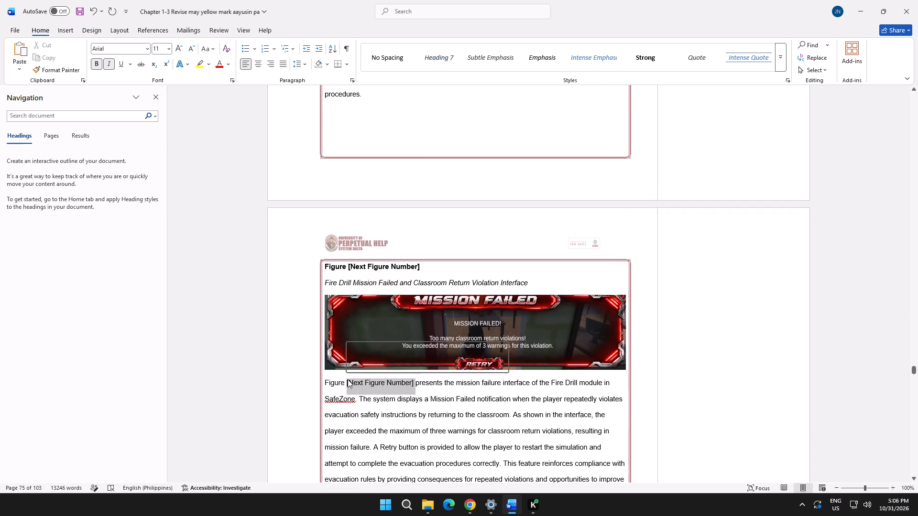
{"action": "key", "text": "2"}
{"action": "key", "text": "5"}
{"action": "left_click_drag", "start_coordinate": [433, 271], "coordinate": [357, 272]}
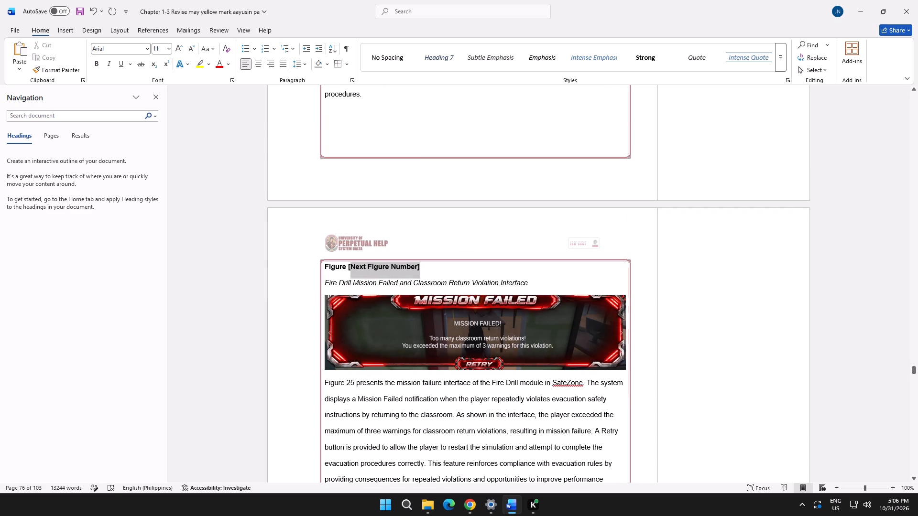
{"action": "left_click_drag", "start_coordinate": [357, 272], "coordinate": [347, 272]}
{"action": "key", "text": "2"}
{"action": "key", "text": "5"}
Make the title Fire Drill Mission Failed and Classroom Return Violation Interface bold, keeping it italic.
{"action": "left_click_drag", "start_coordinate": [533, 281], "coordinate": [343, 285]}
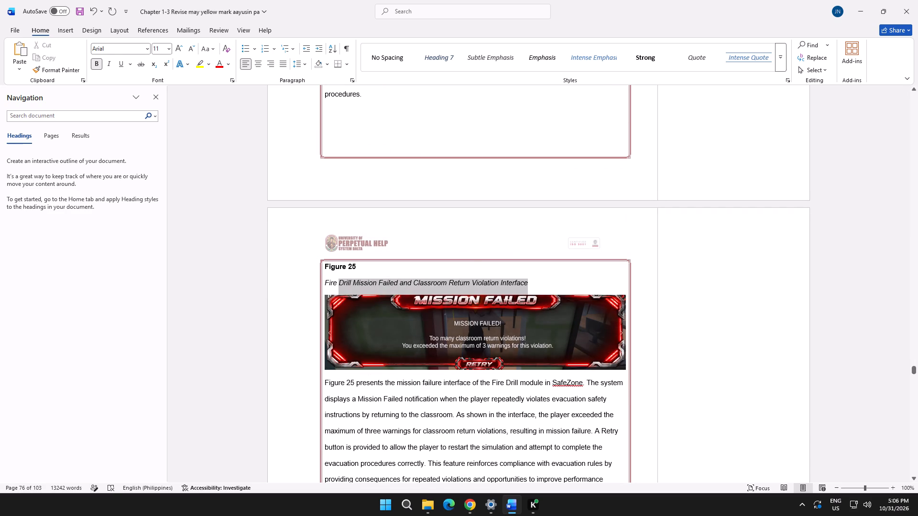
{"action": "left_click_drag", "start_coordinate": [343, 285], "coordinate": [315, 283]}
{"action": "left_click", "coordinate": [321, 267]}
{"action": "left_click", "coordinate": [332, 287]}
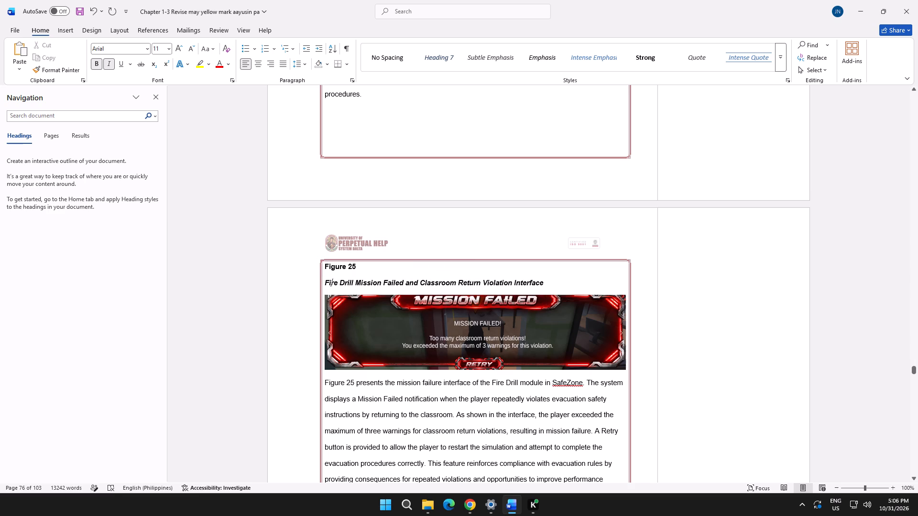
Indent the first line of the Figure 25 description and start a new line below the paragraph.
{"action": "scroll", "coordinate": [367, 301], "scroll_direction": "down", "scroll_amount": 4}
{"action": "left_click", "coordinate": [325, 292]}
{"action": "key", "text": "Tab"}
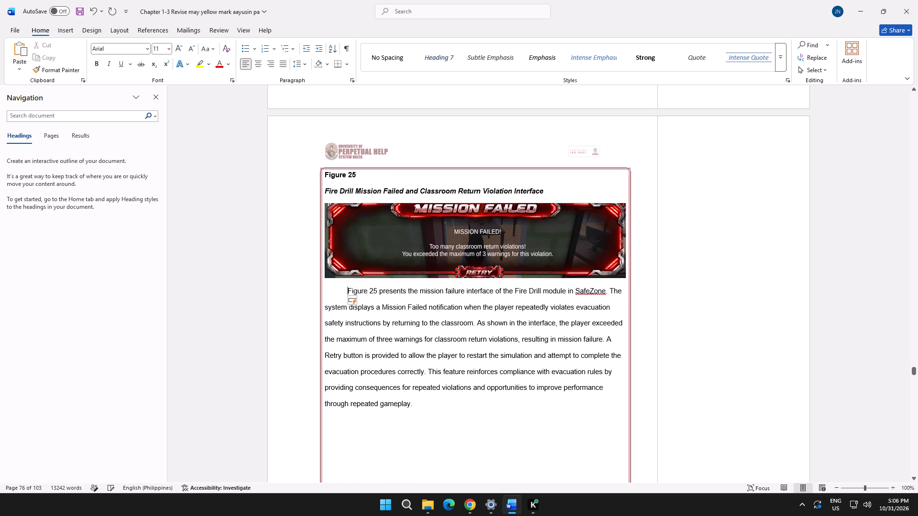
{"action": "left_click", "coordinate": [419, 407]}
{"action": "key", "text": "shift+Return"}
Switch to the draft chat and review the reply below the Mission Failed description for the next screenshot to provide.
{"action": "key", "text": "alt+Tab"}
{"action": "scroll", "coordinate": [390, 274], "scroll_direction": "down", "scroll_amount": 3}
{"action": "scroll", "coordinate": [322, 246], "scroll_direction": "up", "scroll_amount": 2}
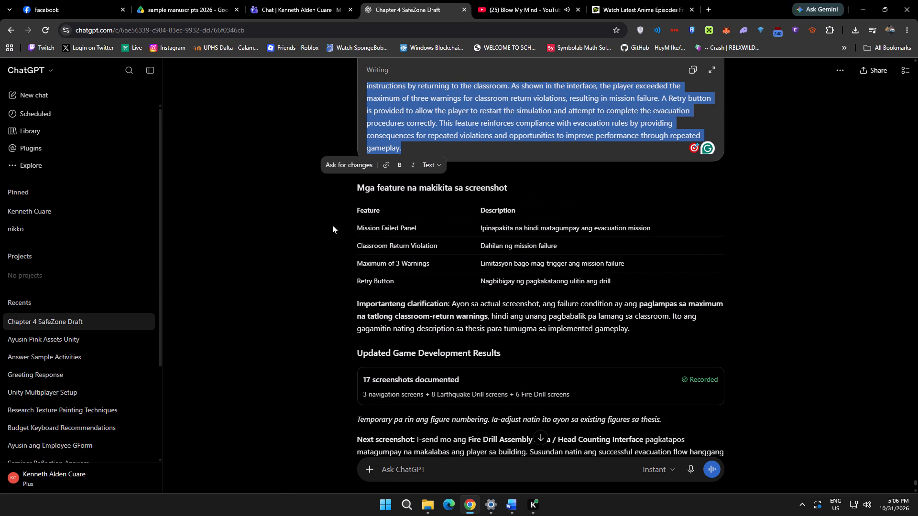
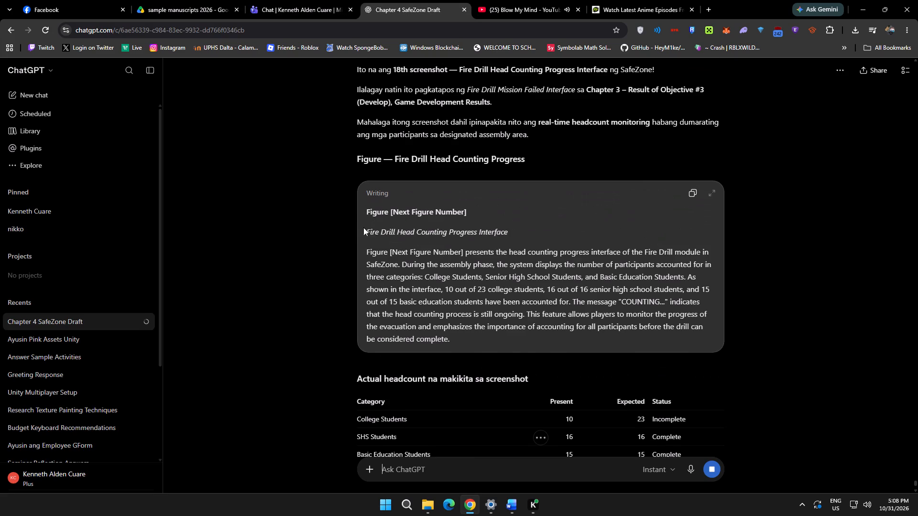
Copy the Fire Drill Head Counting Progress Interface figure label, title and description from the draft chat and switch back to the thesis document.
{"action": "left_click_drag", "start_coordinate": [362, 210], "coordinate": [484, 342]}
{"action": "key", "text": "ctrl+c"}
{"action": "key", "text": "alt+Tab"}
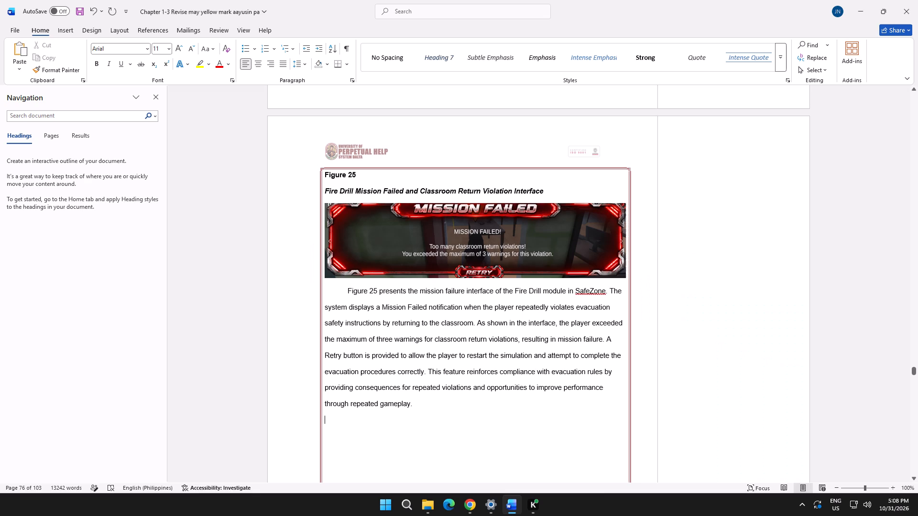
{"action": "key", "text": "alt+Tab"}
{"action": "key", "text": "alt+Tab"}
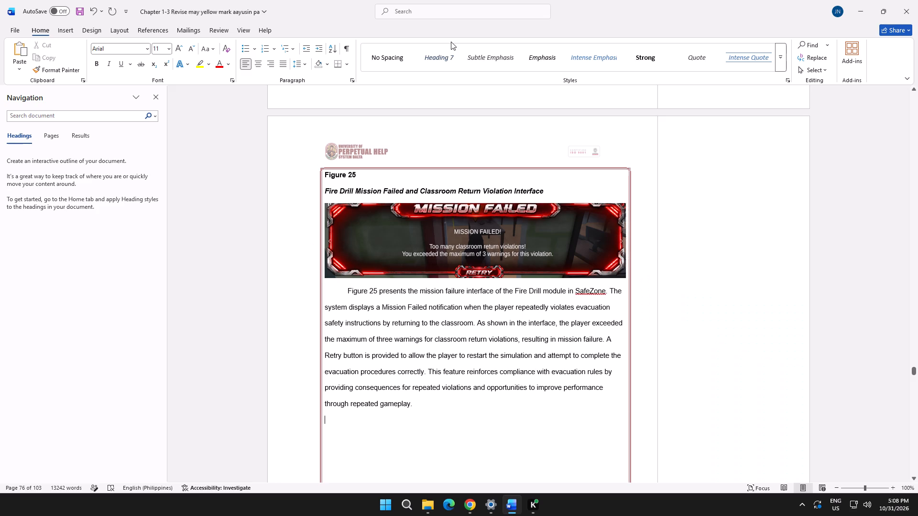
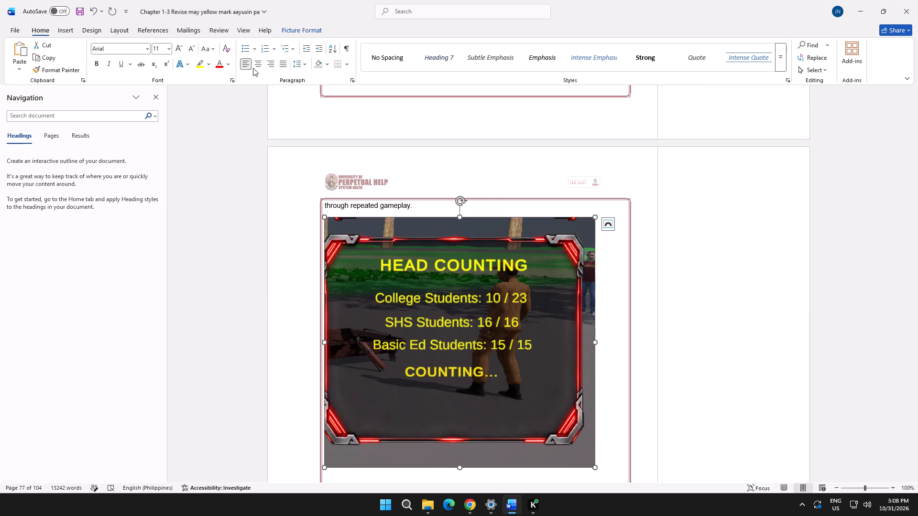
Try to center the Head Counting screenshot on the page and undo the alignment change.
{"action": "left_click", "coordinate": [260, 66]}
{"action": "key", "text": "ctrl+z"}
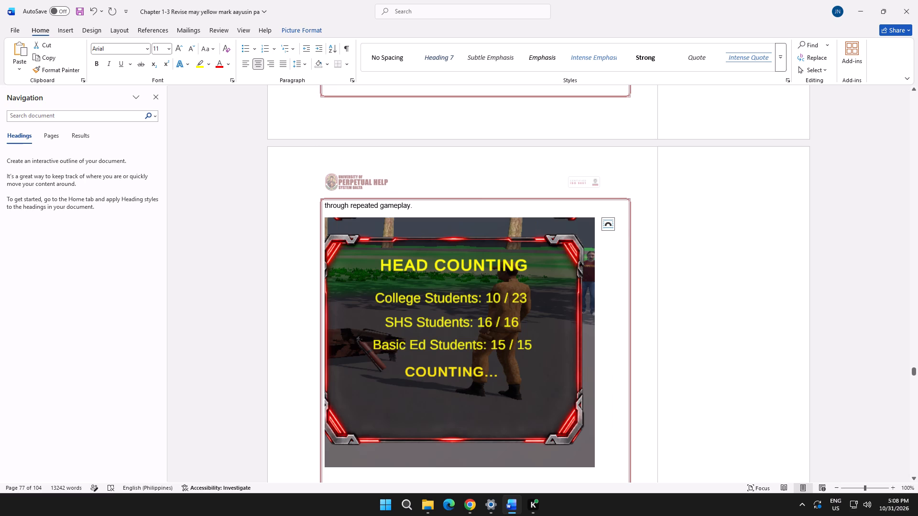
Insert a paragraph break after "through repeated gameplay." above the Head Counting screenshot and center the screenshot.
{"action": "left_click", "coordinate": [420, 210]}
{"action": "key", "text": "Return"}
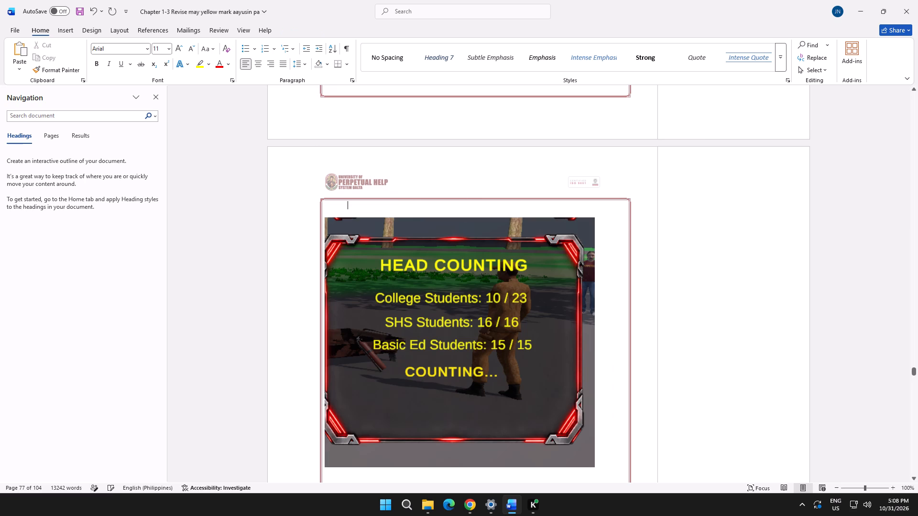
{"action": "left_click", "coordinate": [370, 247]}
{"action": "left_click", "coordinate": [258, 67]}
{"action": "scroll", "coordinate": [353, 220], "scroll_direction": "up", "scroll_amount": 8}
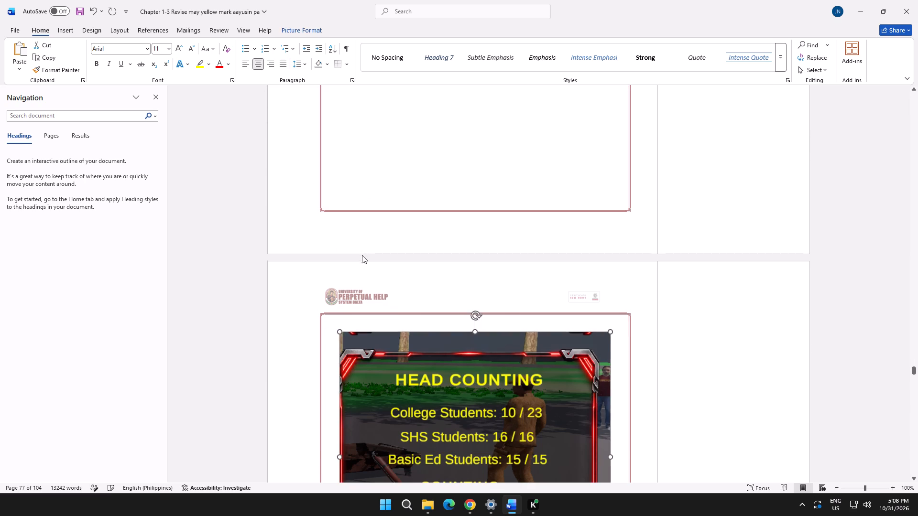
{"action": "scroll", "coordinate": [362, 255], "scroll_direction": "up", "scroll_amount": 10}
{"action": "scroll", "coordinate": [365, 268], "scroll_direction": "down", "scroll_amount": 13}
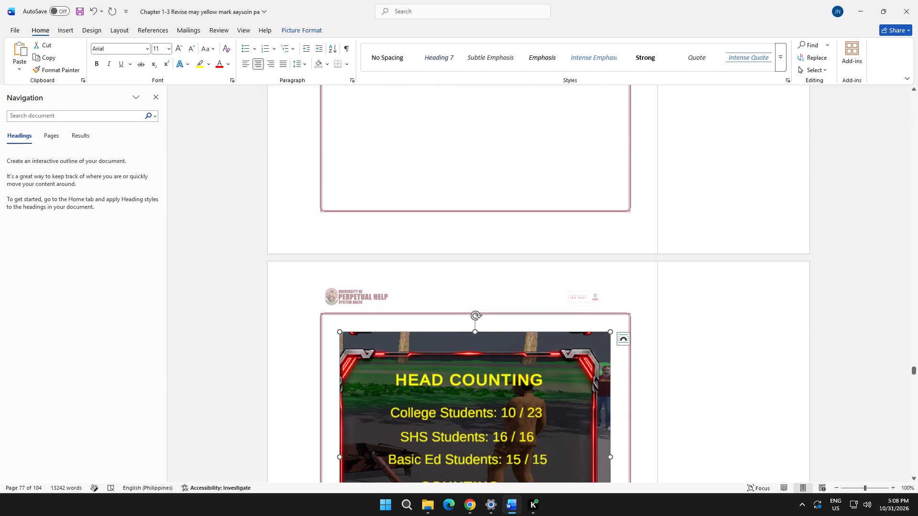
Left-align the Head Counting screenshot's paragraph, remove its first-line indent, and center it again.
{"action": "left_click", "coordinate": [347, 322]}
{"action": "left_click", "coordinate": [242, 63]}
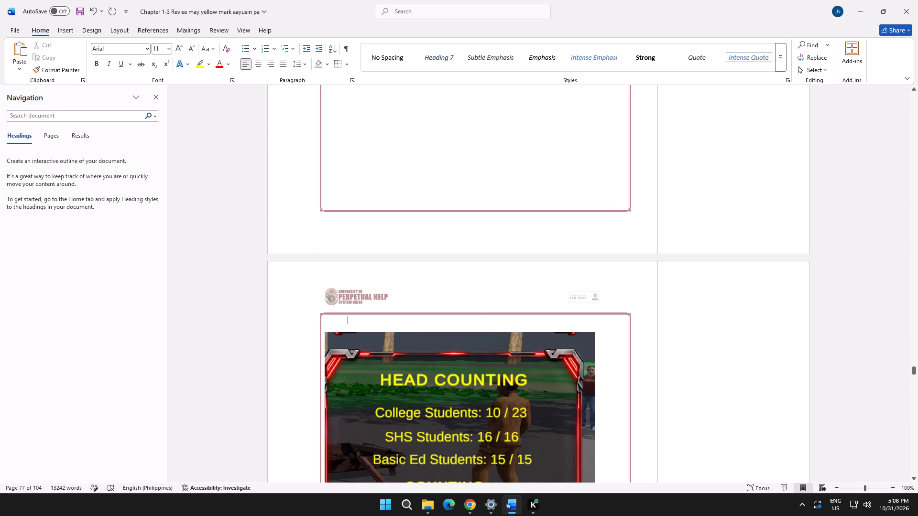
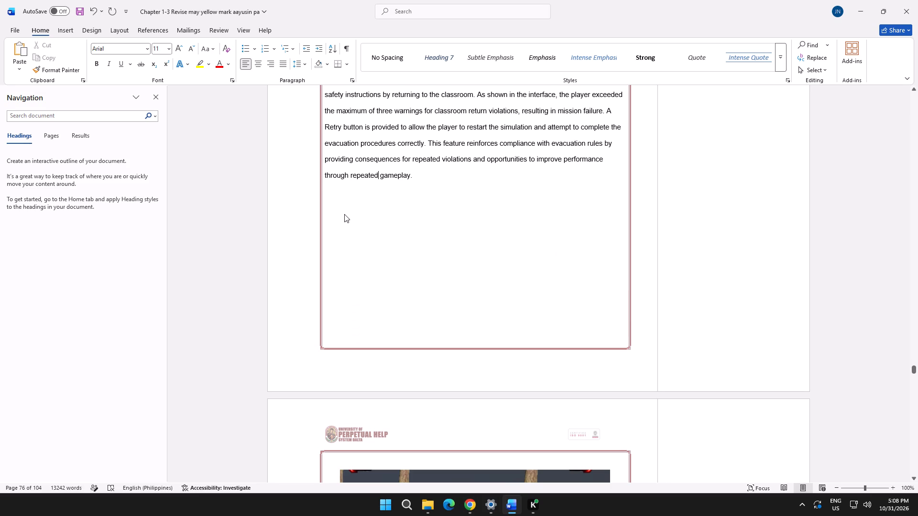
{"action": "key", "text": "Right"}
{"action": "key", "text": "Right"}
{"action": "key", "text": "Right"}
{"action": "key", "text": "Right"}
{"action": "key", "text": "shift+Return"}
{"action": "key", "text": "ctrl+v"}
Cut the description paragraph beginning "Figure [Next Figure Number] presents the head counting progress interface" from below the pasted figure title.
{"action": "left_click_drag", "start_coordinate": [568, 337], "coordinate": [397, 257]}
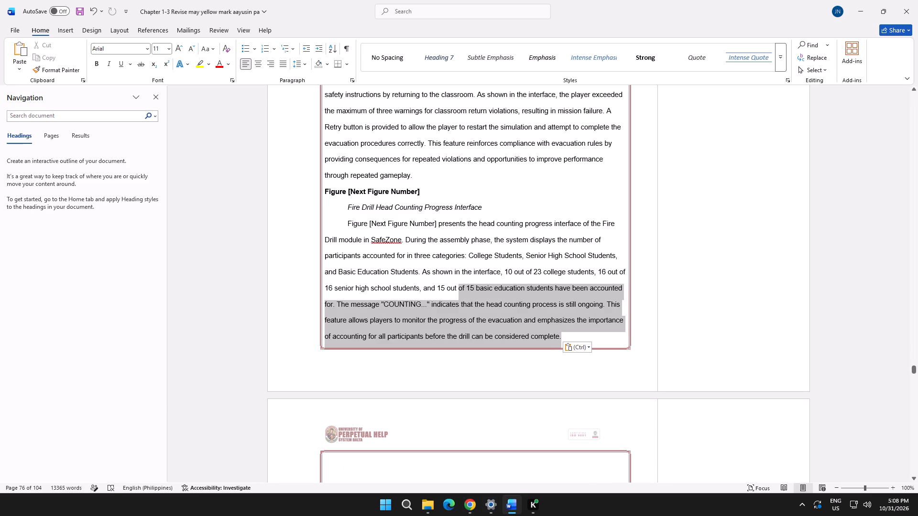
{"action": "left_click_drag", "start_coordinate": [397, 257], "coordinate": [347, 222]}
{"action": "right_click", "coordinate": [349, 226]}
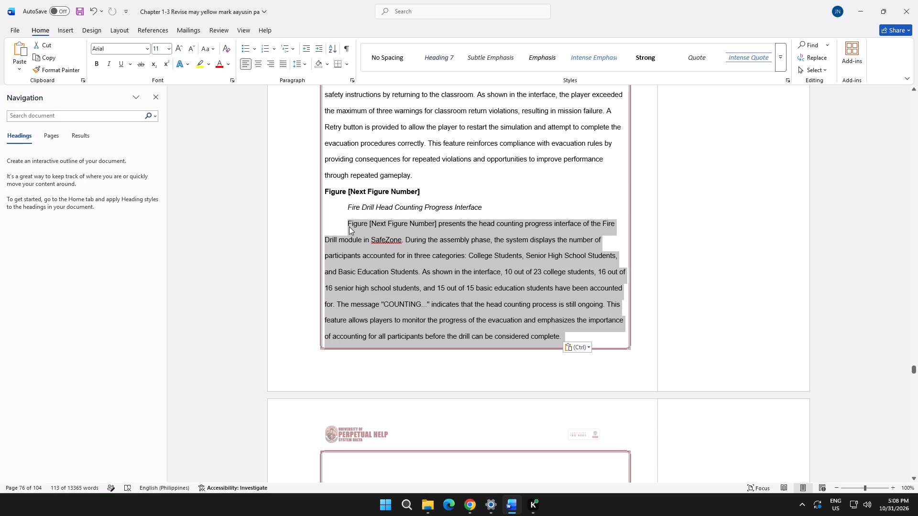
{"action": "left_click", "coordinate": [358, 248]}
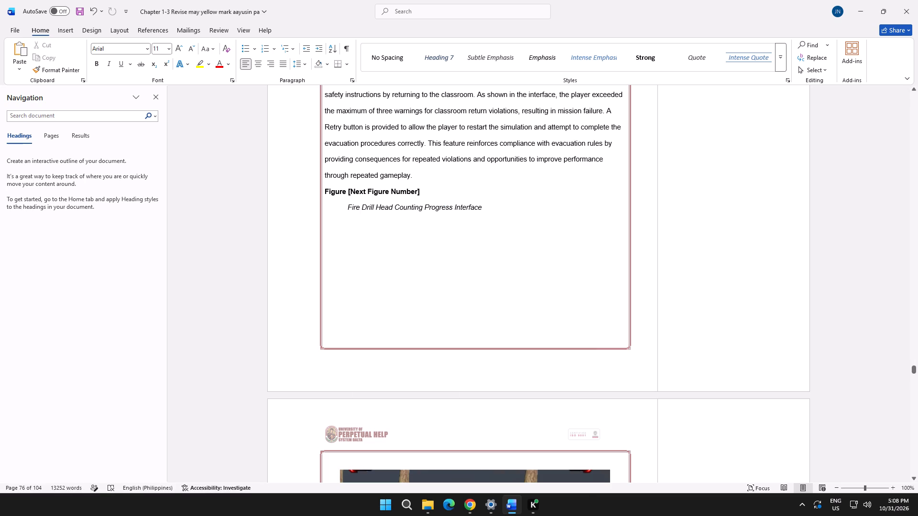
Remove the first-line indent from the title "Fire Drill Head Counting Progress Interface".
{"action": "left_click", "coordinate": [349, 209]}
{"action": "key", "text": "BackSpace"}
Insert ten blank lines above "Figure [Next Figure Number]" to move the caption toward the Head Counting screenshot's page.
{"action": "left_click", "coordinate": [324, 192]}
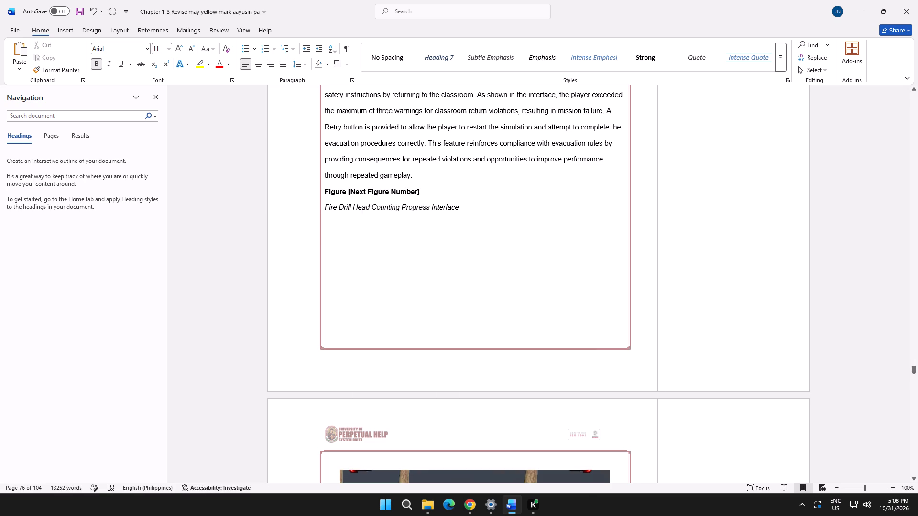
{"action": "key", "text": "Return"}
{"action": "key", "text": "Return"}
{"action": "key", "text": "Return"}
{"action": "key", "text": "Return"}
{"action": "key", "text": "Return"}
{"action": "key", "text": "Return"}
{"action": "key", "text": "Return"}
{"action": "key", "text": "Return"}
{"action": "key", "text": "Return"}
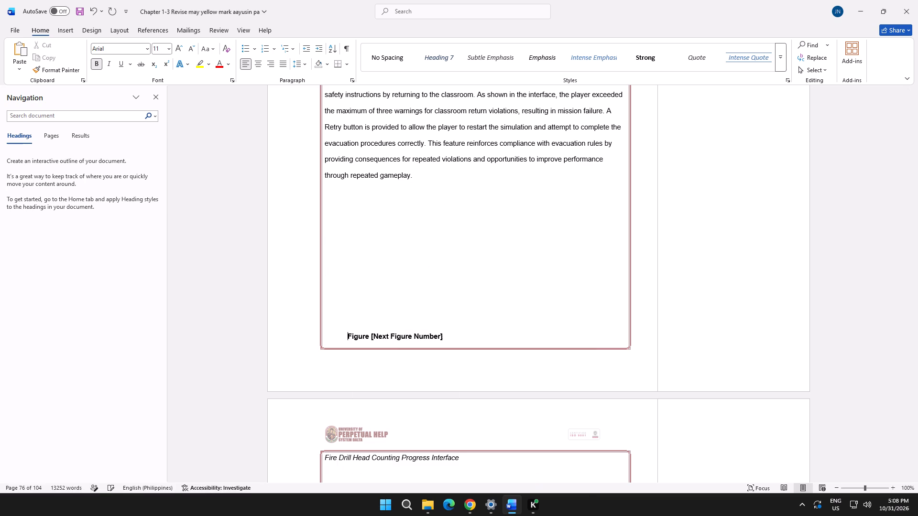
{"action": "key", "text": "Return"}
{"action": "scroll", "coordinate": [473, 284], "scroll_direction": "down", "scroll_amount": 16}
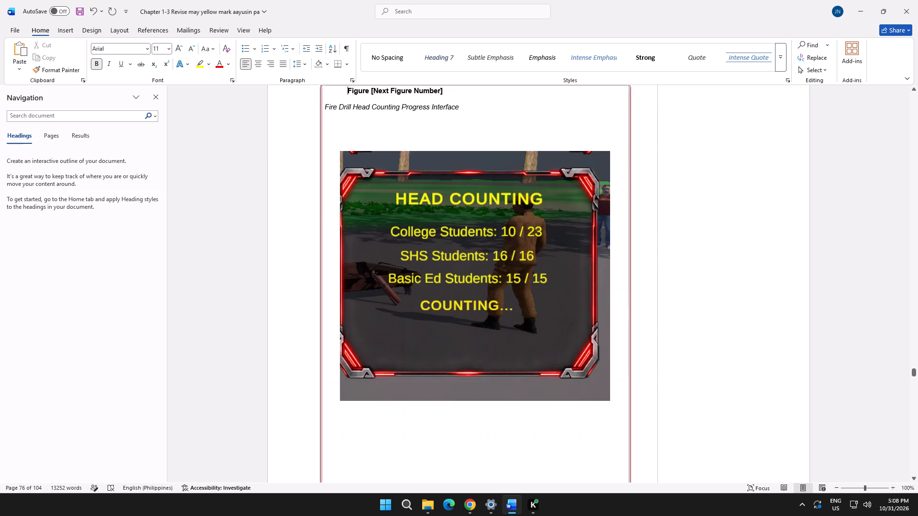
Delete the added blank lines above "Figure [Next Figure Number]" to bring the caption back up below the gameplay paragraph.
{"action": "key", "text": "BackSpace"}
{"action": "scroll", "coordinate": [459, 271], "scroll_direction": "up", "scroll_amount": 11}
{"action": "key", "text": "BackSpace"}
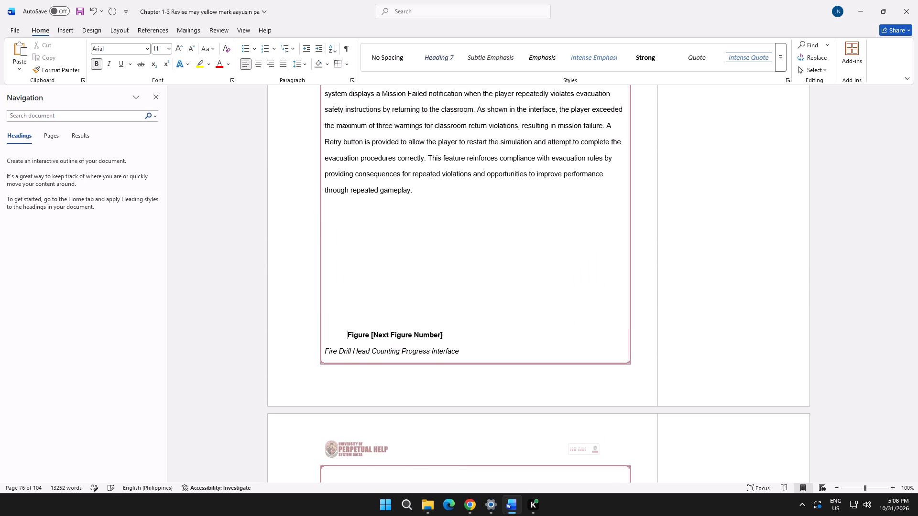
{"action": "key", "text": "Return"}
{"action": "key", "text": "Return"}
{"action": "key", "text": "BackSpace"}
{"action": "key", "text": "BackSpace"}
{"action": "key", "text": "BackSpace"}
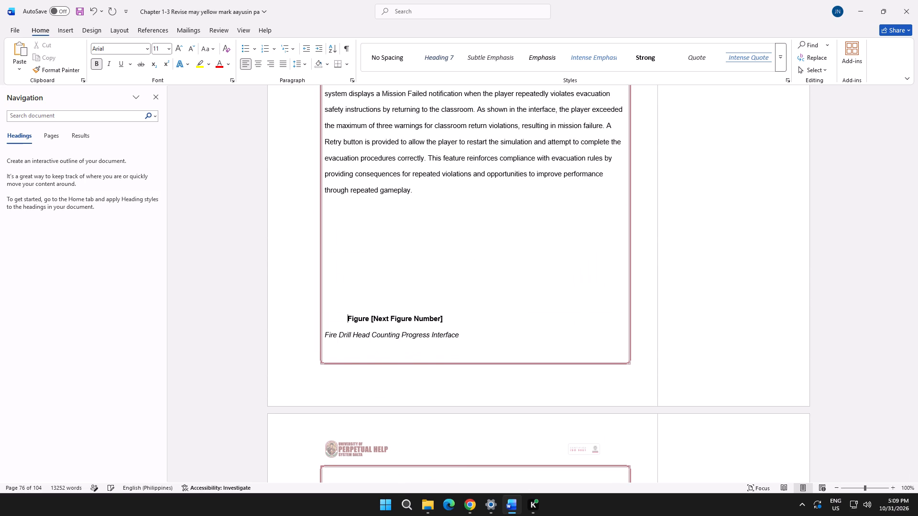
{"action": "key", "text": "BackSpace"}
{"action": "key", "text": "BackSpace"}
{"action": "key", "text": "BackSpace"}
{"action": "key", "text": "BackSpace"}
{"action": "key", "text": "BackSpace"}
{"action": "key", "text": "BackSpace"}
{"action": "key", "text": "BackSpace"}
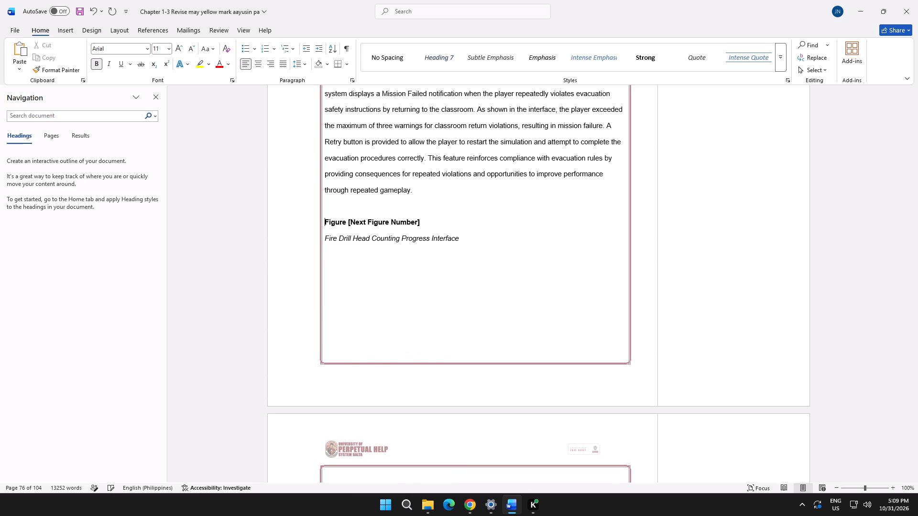
Insert nine blank lines above "Figure [Next Figure Number]" to move the caption and title onto the Head Counting screenshot's page.
{"action": "left_click", "coordinate": [420, 223]}
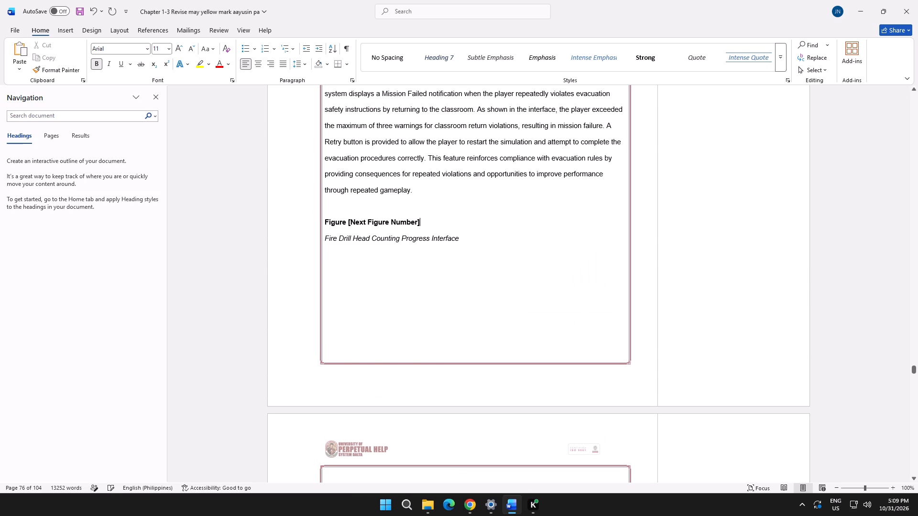
{"action": "left_click", "coordinate": [323, 222]}
{"action": "key", "text": "Return"}
{"action": "key", "text": "Return"}
{"action": "key", "text": "Return"}
{"action": "key", "text": "Return"}
{"action": "key", "text": "Return"}
{"action": "key", "text": "Return"}
{"action": "key", "text": "Return"}
{"action": "key", "text": "Return"}
{"action": "key", "text": "Return"}
{"action": "scroll", "coordinate": [341, 236], "scroll_direction": "down", "scroll_amount": 6}
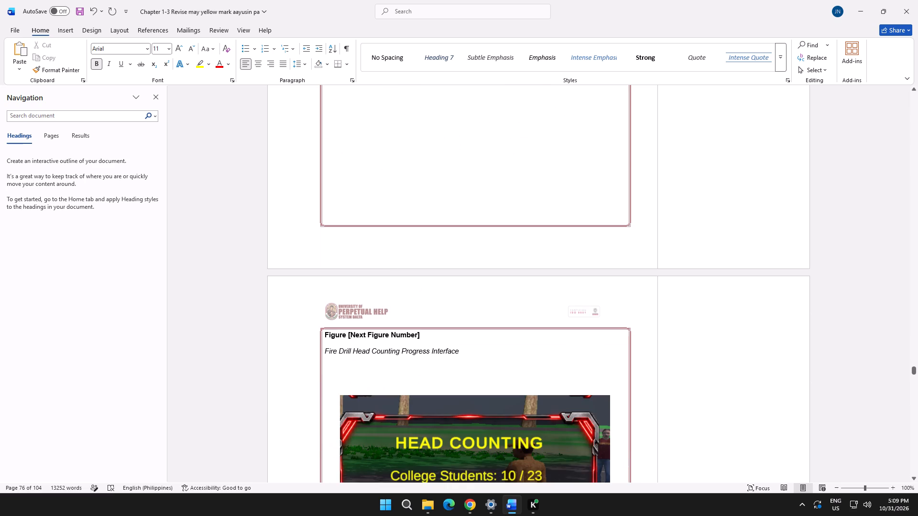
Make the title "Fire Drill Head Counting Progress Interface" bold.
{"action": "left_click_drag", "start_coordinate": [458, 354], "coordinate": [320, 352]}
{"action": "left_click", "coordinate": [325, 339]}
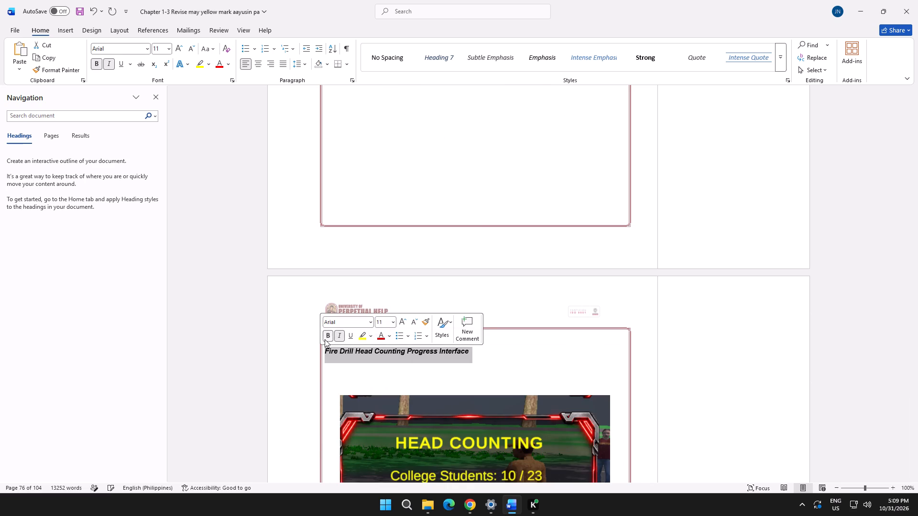
Remove the blank lines between the title "Fire Drill Head Counting Progress Interface" and the Head Counting screenshot.
{"action": "left_click", "coordinate": [386, 365]}
{"action": "scroll", "coordinate": [378, 370], "scroll_direction": "down", "scroll_amount": 4}
{"action": "key", "text": "BackSpace"}
{"action": "key", "text": "BackSpace"}
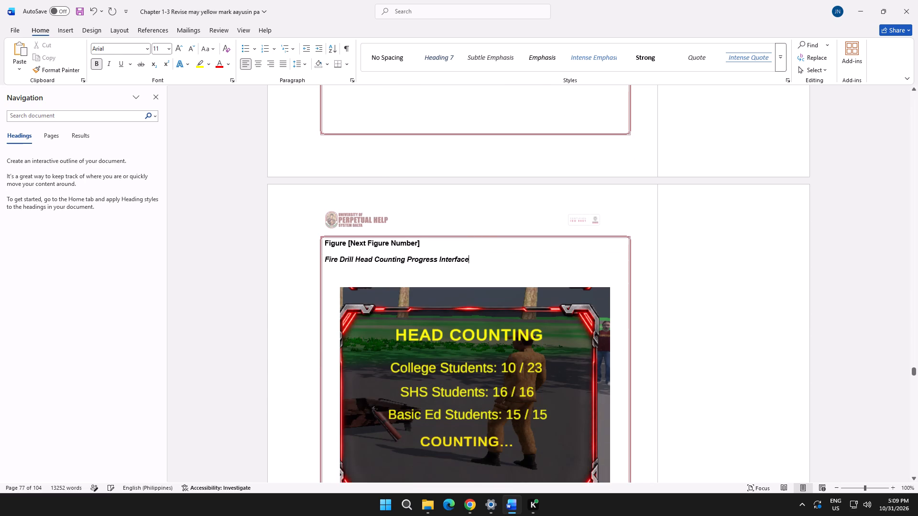
{"action": "key", "text": "BackSpace"}
{"action": "key", "text": "ctrl+z"}
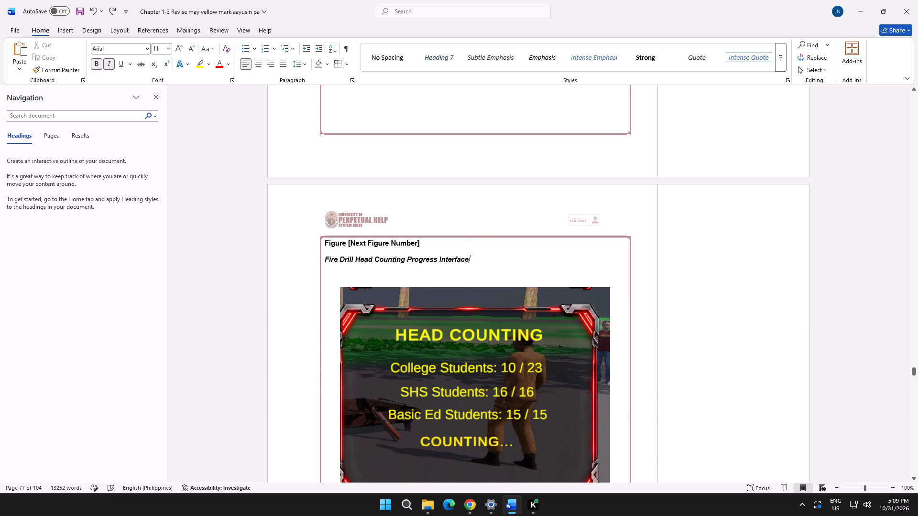
{"action": "left_click", "coordinate": [357, 281]}
{"action": "key", "text": "BackSpace"}
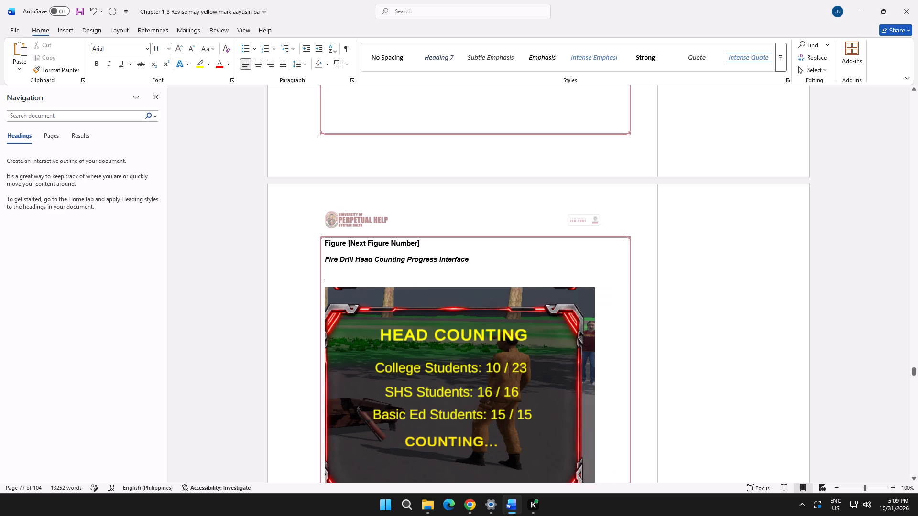
{"action": "key", "text": "ctrl+z"}
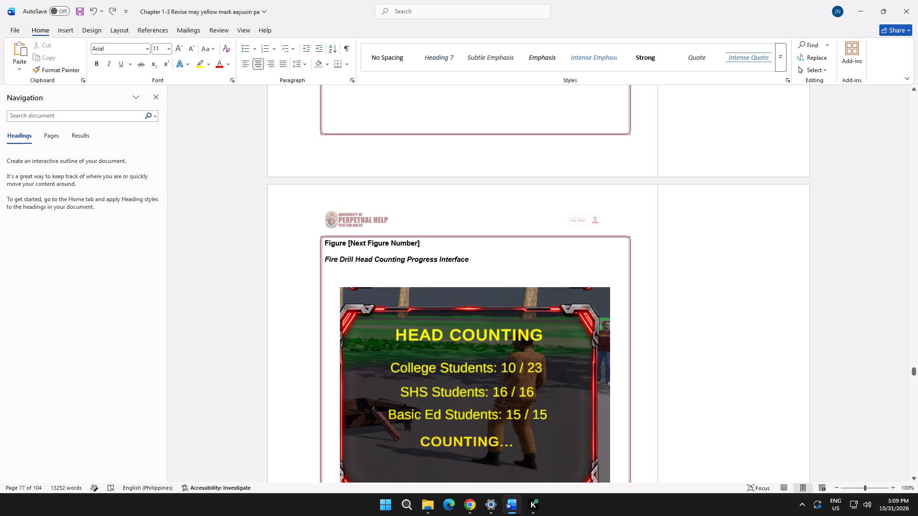
{"action": "left_click", "coordinate": [339, 287]}
{"action": "key", "text": "BackSpace"}
{"action": "key", "text": "BackSpace"}
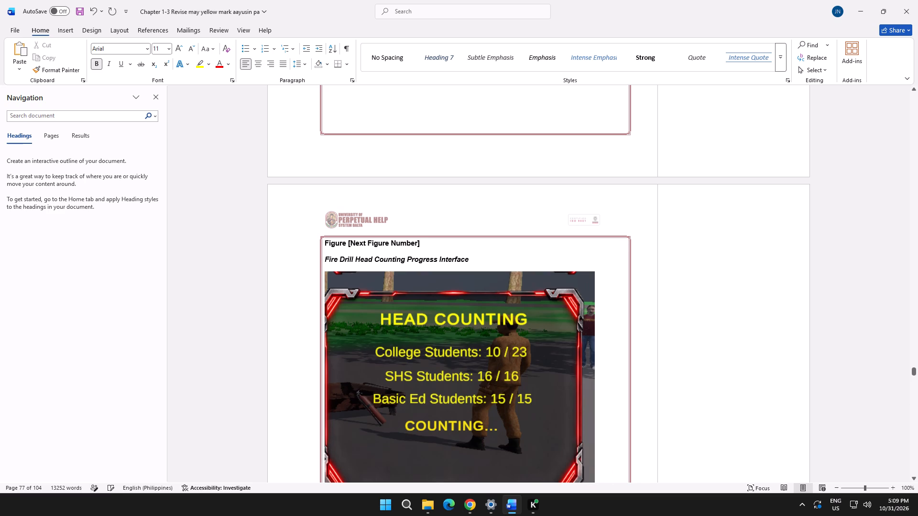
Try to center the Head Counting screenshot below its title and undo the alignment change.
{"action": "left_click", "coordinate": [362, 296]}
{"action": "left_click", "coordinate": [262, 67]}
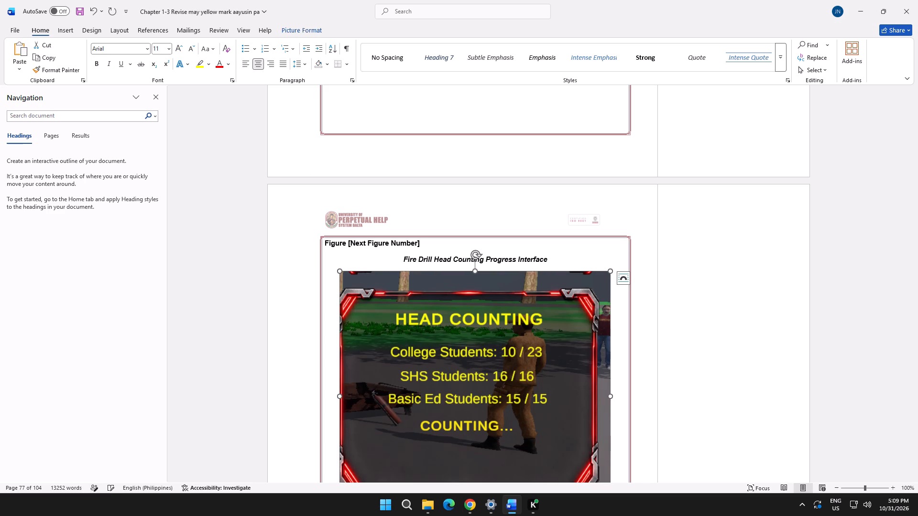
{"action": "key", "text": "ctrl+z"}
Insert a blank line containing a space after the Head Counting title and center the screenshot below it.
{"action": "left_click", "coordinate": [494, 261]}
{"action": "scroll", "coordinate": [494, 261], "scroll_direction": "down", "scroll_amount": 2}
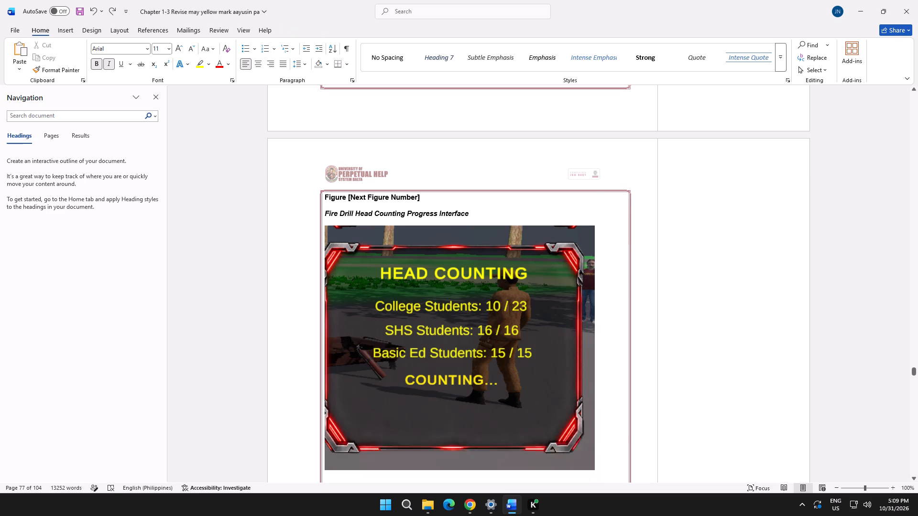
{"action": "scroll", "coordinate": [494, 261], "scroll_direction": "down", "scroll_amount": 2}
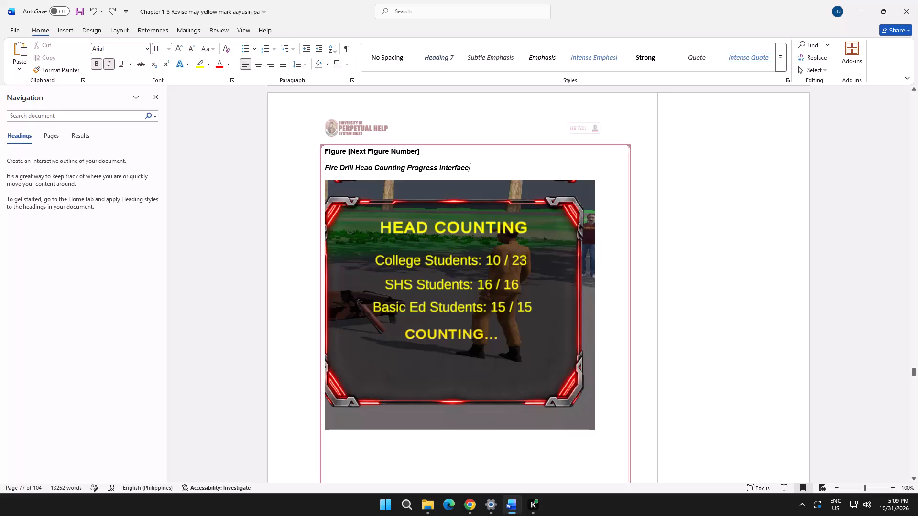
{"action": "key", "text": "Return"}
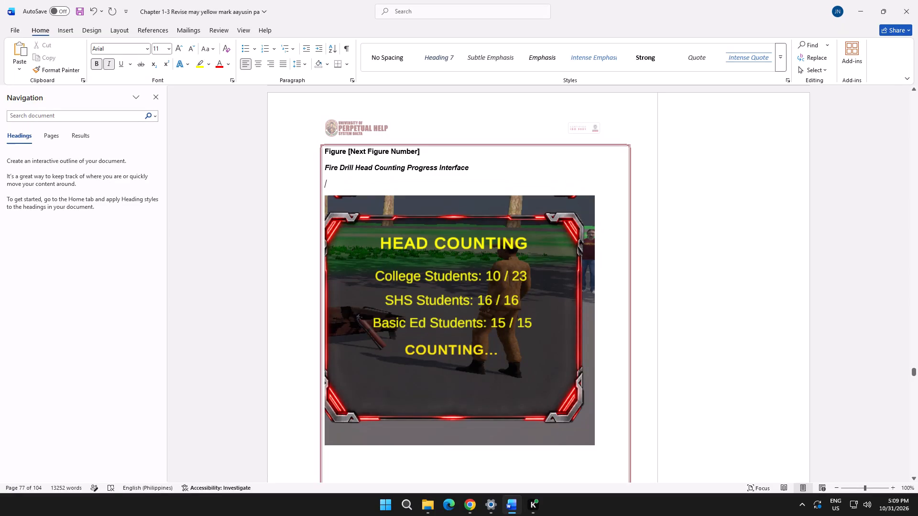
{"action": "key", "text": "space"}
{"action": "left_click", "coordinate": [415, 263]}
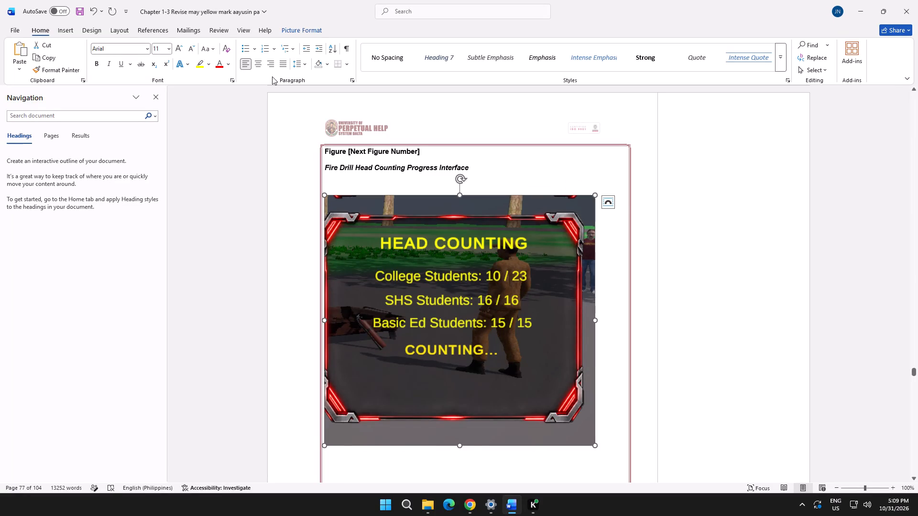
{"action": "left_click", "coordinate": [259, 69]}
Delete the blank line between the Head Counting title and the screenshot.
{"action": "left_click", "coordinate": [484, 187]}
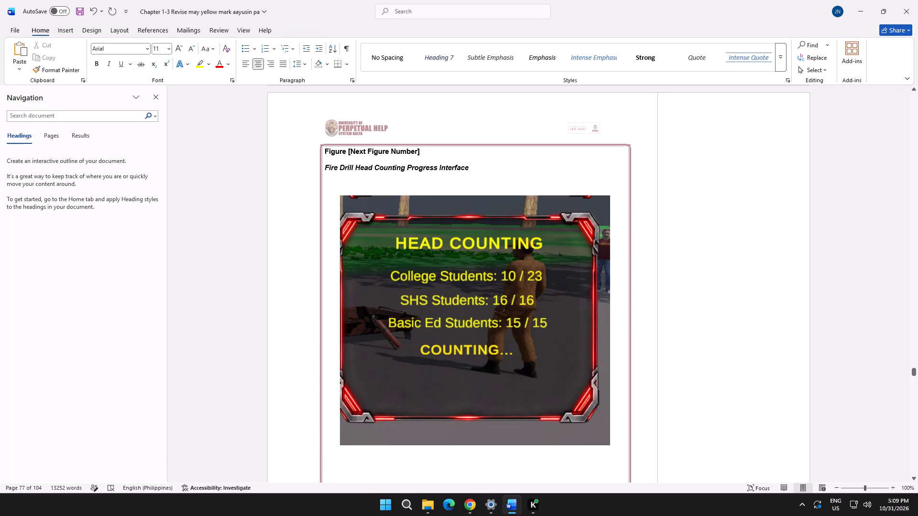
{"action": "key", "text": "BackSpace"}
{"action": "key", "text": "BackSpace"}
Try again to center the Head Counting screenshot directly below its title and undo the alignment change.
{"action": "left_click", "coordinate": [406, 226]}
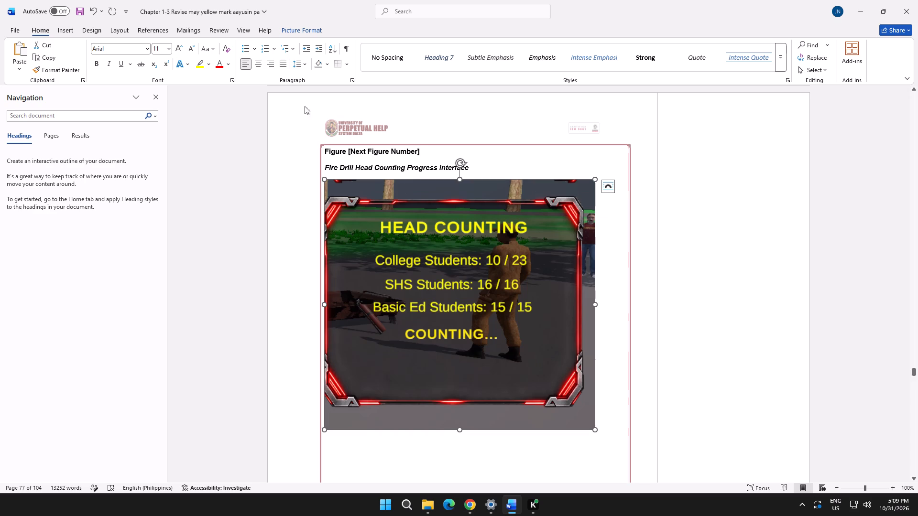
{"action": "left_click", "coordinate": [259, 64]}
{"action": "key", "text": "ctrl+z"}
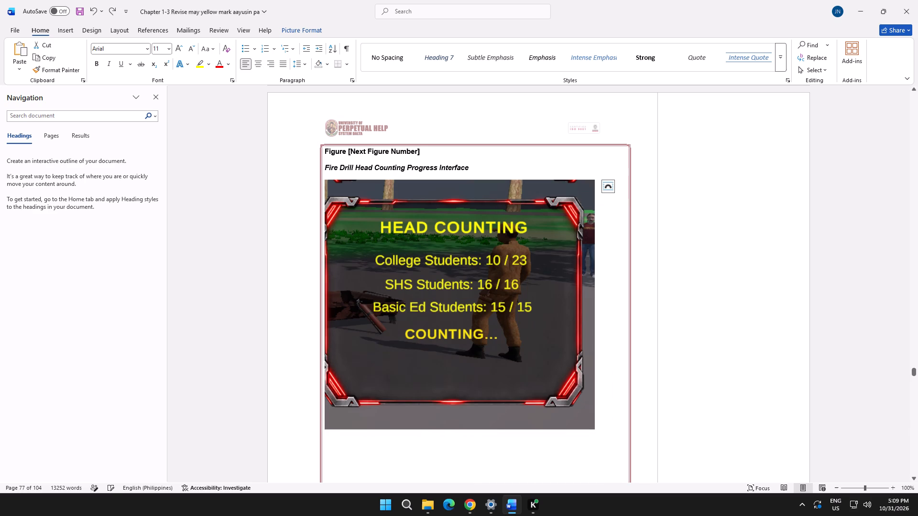
Delete two blank lines above "Figure [Next Figure Number]" to move the figure label up.
{"action": "left_click", "coordinate": [434, 157]}
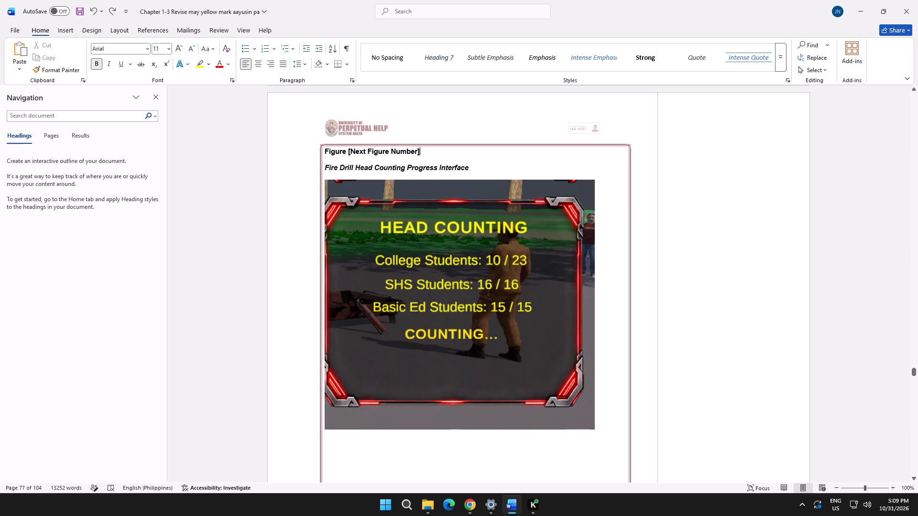
{"action": "scroll", "coordinate": [451, 202], "scroll_direction": "up", "scroll_amount": 5}
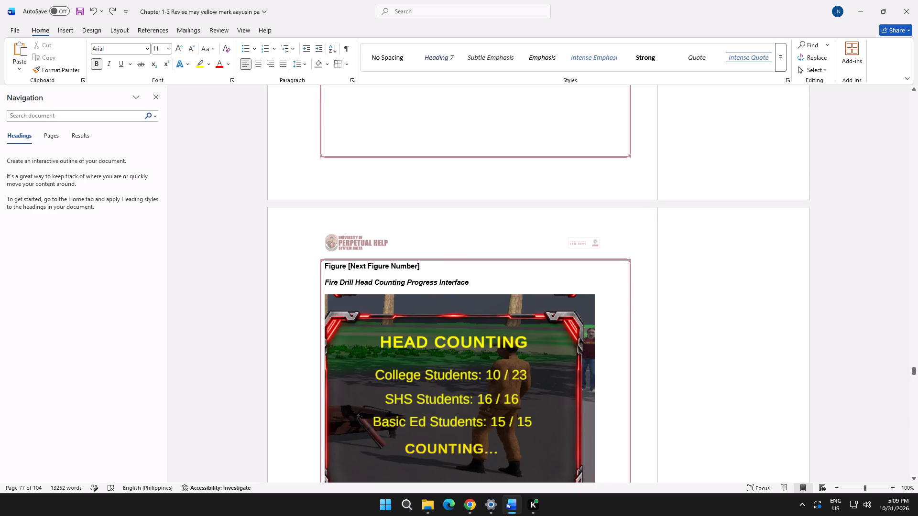
{"action": "left_click", "coordinate": [327, 268]}
{"action": "key", "text": "BackSpace"}
{"action": "key", "text": "BackSpace"}
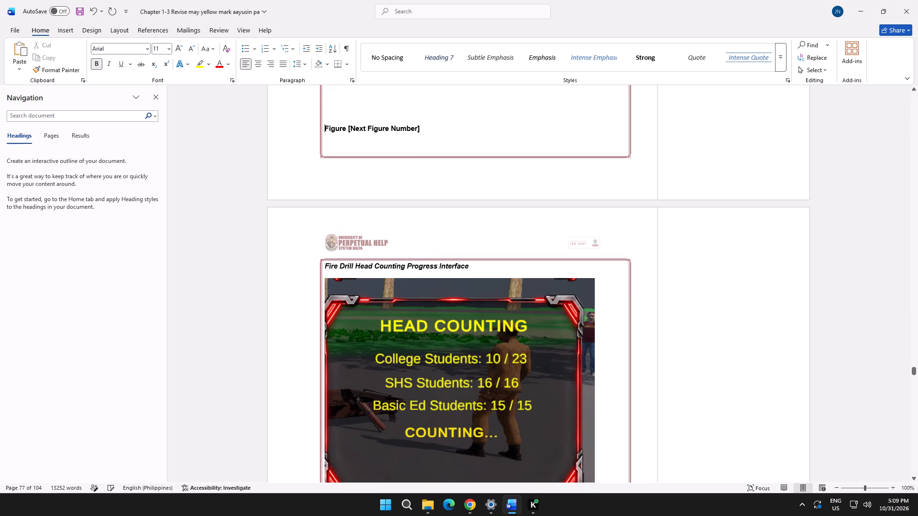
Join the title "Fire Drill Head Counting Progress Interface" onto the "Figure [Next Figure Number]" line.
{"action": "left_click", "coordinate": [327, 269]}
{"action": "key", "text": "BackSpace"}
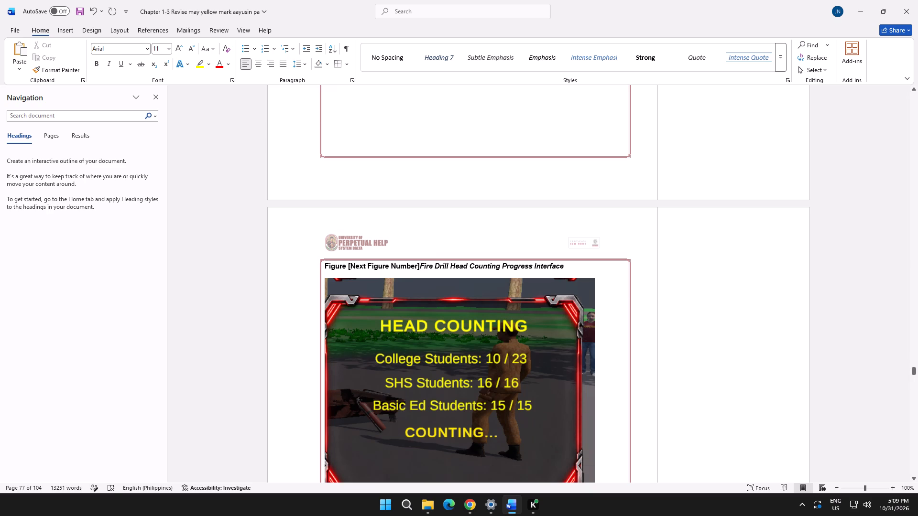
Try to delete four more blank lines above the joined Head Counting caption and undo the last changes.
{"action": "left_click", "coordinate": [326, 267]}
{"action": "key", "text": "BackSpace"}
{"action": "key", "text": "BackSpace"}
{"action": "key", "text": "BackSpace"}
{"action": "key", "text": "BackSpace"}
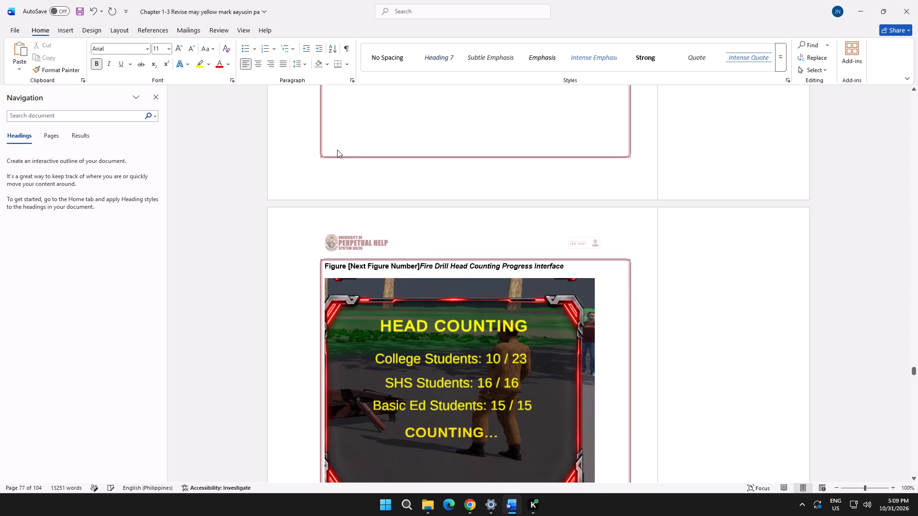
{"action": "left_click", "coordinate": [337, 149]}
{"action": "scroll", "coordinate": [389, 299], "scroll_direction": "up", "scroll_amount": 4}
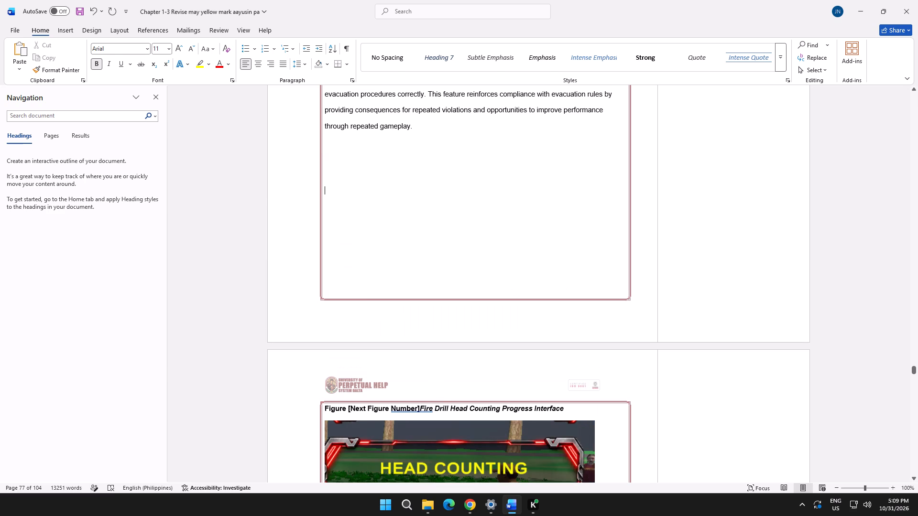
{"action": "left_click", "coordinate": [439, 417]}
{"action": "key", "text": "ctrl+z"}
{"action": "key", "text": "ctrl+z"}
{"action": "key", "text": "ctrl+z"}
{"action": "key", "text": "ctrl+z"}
Delete the joined caption "Figure [Next Figure Number]Fire Drill Head Counting Progress Interface" above the Head Counting screenshot.
{"action": "left_click_drag", "start_coordinate": [575, 408], "coordinate": [314, 379]}
{"action": "key", "text": "BackSpace"}
{"action": "key", "text": "BackSpace"}
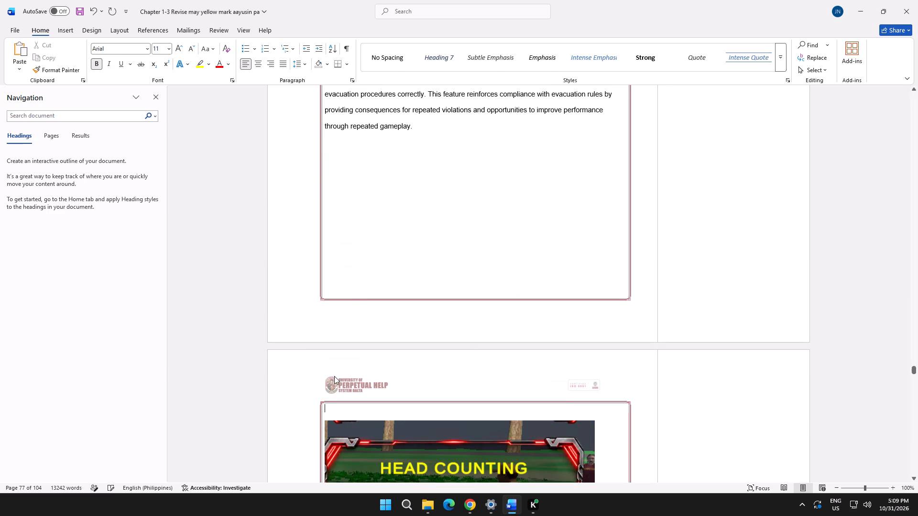
Delete the leftover blank lines between the Figure 25 description and the Head Counting screenshot.
{"action": "key", "text": "BackSpace"}
{"action": "left_click", "coordinate": [346, 282]}
{"action": "key", "text": "BackSpace"}
{"action": "key", "text": "BackSpace"}
{"action": "left_click", "coordinate": [374, 452]}
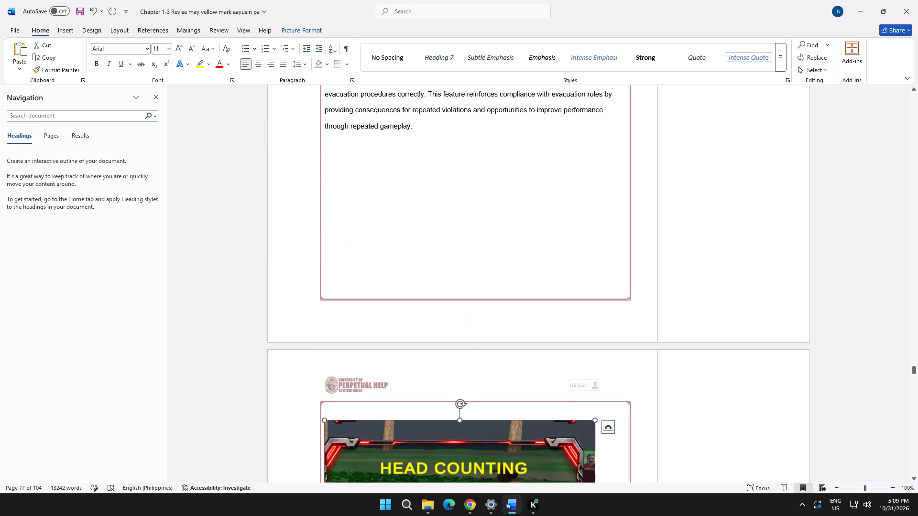
{"action": "left_click", "coordinate": [347, 409]}
{"action": "key", "text": "BackSpace"}
{"action": "key", "text": "BackSpace"}
{"action": "key", "text": "BackSpace"}
{"action": "key", "text": "BackSpace"}
{"action": "scroll", "coordinate": [374, 331], "scroll_direction": "up", "scroll_amount": 4}
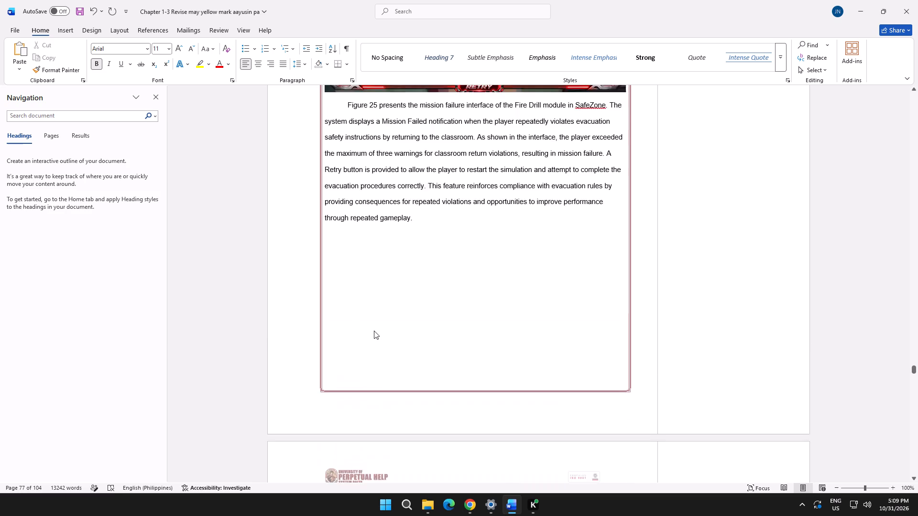
{"action": "scroll", "coordinate": [374, 331], "scroll_direction": "down", "scroll_amount": 2}
{"action": "left_click", "coordinate": [365, 310]}
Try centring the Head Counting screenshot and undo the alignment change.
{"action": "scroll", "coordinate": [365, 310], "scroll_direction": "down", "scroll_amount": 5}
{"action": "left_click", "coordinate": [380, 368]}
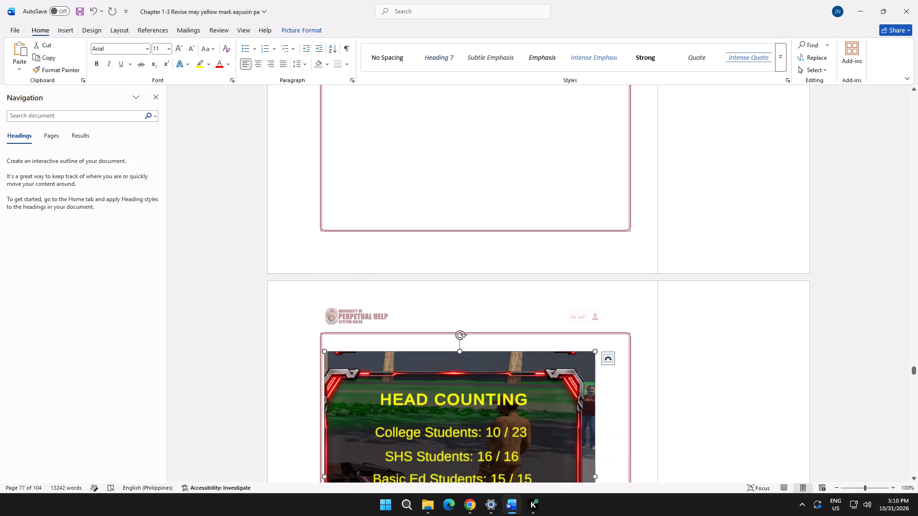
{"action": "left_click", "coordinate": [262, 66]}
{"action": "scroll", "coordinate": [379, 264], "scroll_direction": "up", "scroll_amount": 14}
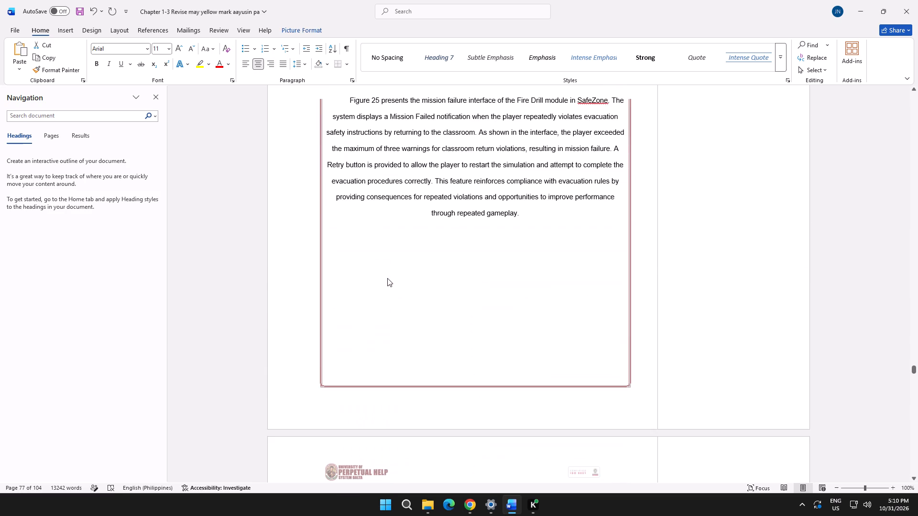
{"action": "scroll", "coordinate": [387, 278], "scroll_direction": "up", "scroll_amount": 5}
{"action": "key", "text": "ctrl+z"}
Insert a paragraph break after "through repeated gameplay." to separate the Figure 25 description from the Head Counting screenshot, removing extra indents and blank lines.
{"action": "scroll", "coordinate": [388, 277], "scroll_direction": "down", "scroll_amount": 6}
{"action": "scroll", "coordinate": [389, 276], "scroll_direction": "up", "scroll_amount": 6}
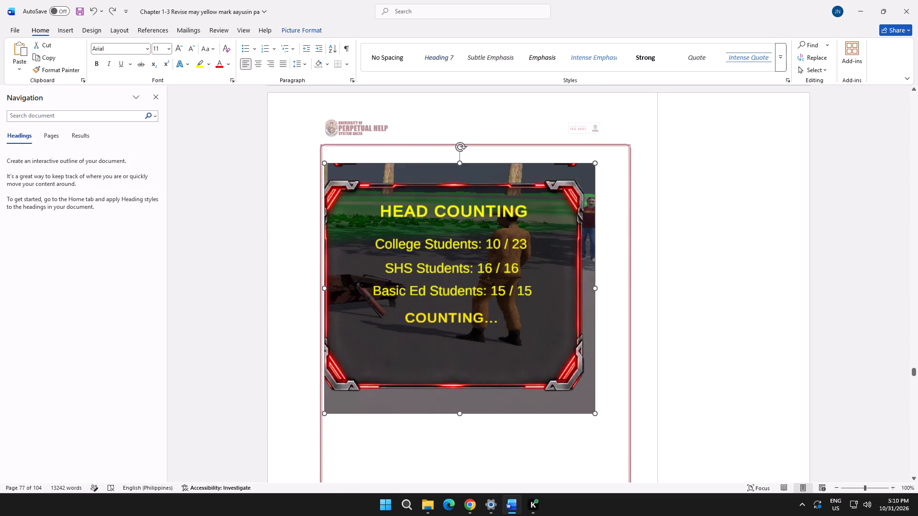
{"action": "scroll", "coordinate": [389, 276], "scroll_direction": "up", "scroll_amount": 10}
{"action": "left_click", "coordinate": [362, 274]}
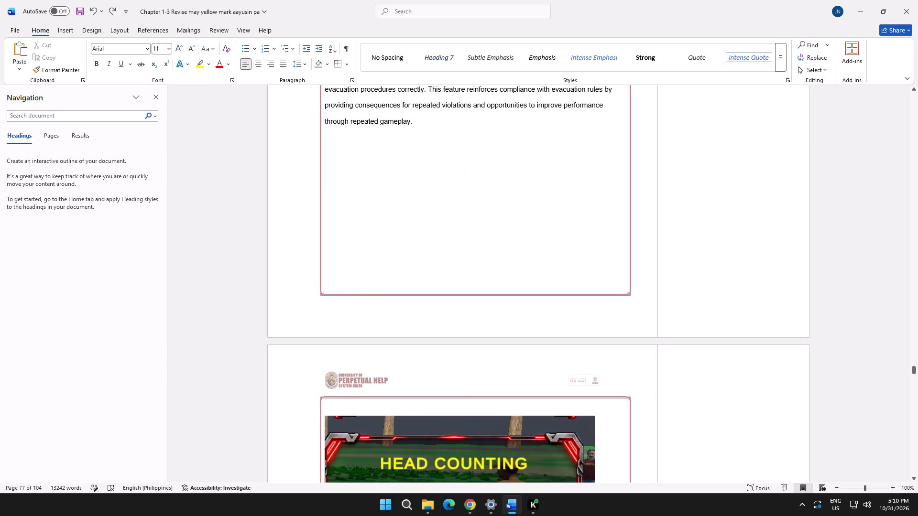
{"action": "left_click", "coordinate": [328, 405]}
{"action": "left_click", "coordinate": [348, 189]}
{"action": "left_click", "coordinate": [416, 126]}
{"action": "key", "text": "Return"}
{"action": "key", "text": "BackSpace"}
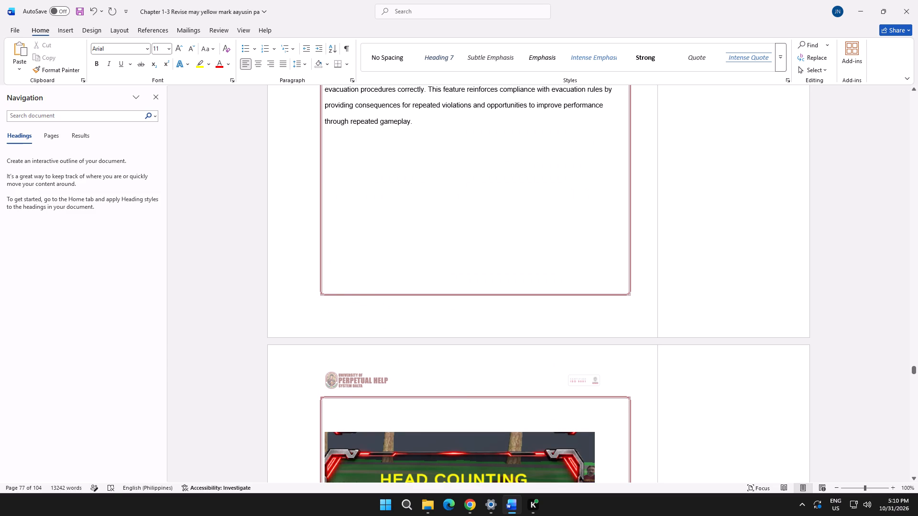
{"action": "left_click", "coordinate": [415, 125]}
{"action": "key", "text": "Return"}
{"action": "key", "text": "Return"}
{"action": "key", "text": "BackSpace"}
{"action": "key", "text": "BackSpace"}
{"action": "key", "text": "Return"}
{"action": "key", "text": "BackSpace"}
{"action": "scroll", "coordinate": [381, 263], "scroll_direction": "down", "scroll_amount": 2}
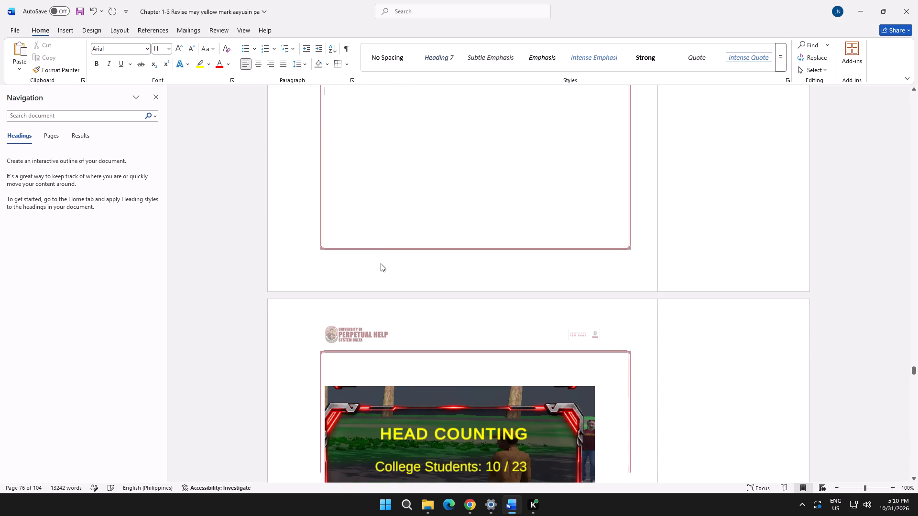
{"action": "scroll", "coordinate": [381, 263], "scroll_direction": "up", "scroll_amount": 1}
{"action": "key", "text": "BackSpace"}
{"action": "scroll", "coordinate": [381, 273], "scroll_direction": "down", "scroll_amount": 3}
Centre the Head Counting screenshot on its page.
{"action": "left_click", "coordinate": [385, 374]}
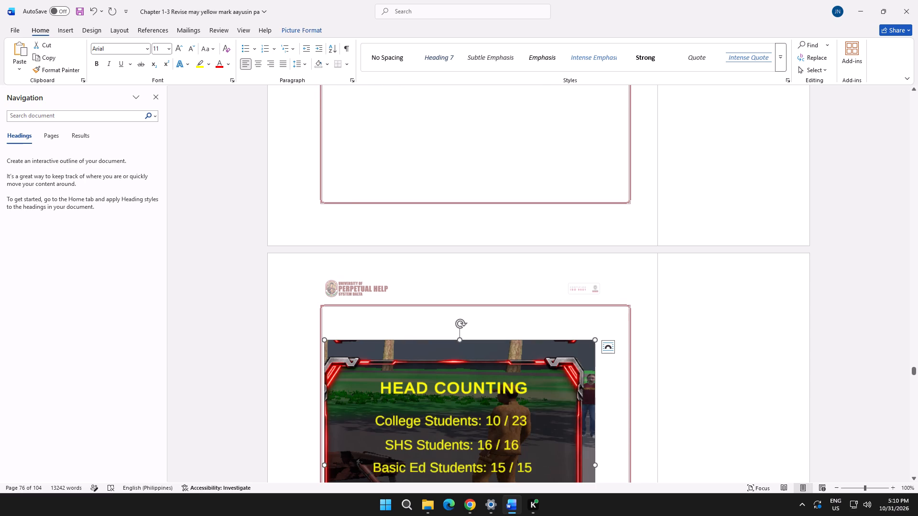
{"action": "left_click", "coordinate": [260, 65]}
{"action": "scroll", "coordinate": [339, 195], "scroll_direction": "up", "scroll_amount": 15}
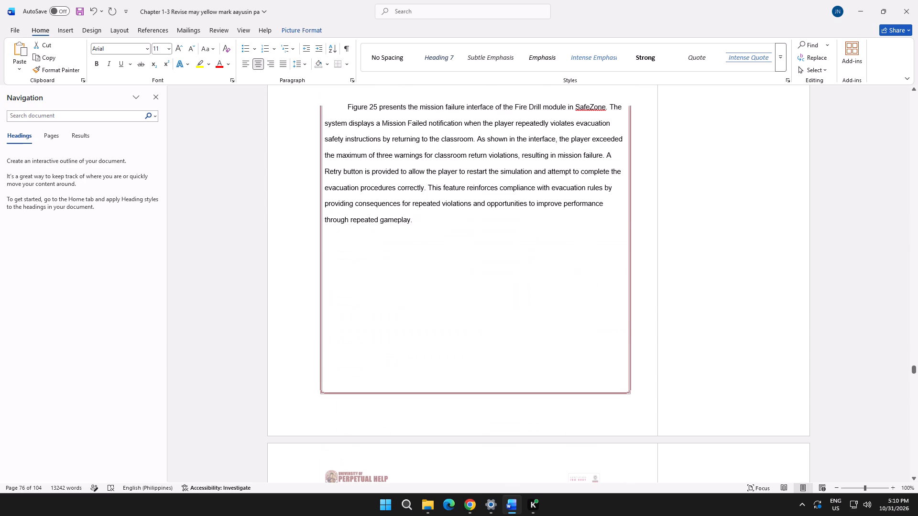
{"action": "scroll", "coordinate": [358, 228], "scroll_direction": "up", "scroll_amount": 7}
{"action": "scroll", "coordinate": [360, 230], "scroll_direction": "down", "scroll_amount": 18}
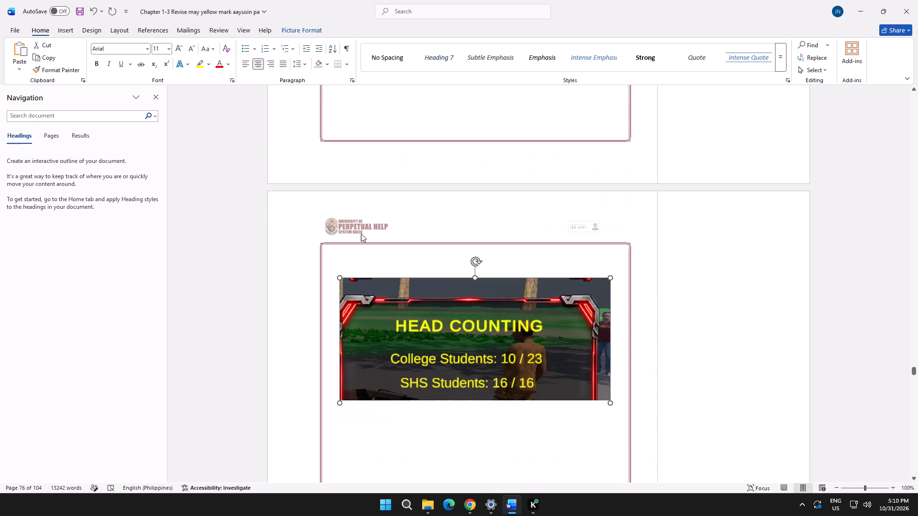
{"action": "left_click", "coordinate": [361, 253]}
{"action": "scroll", "coordinate": [361, 253], "scroll_direction": "up", "scroll_amount": 11}
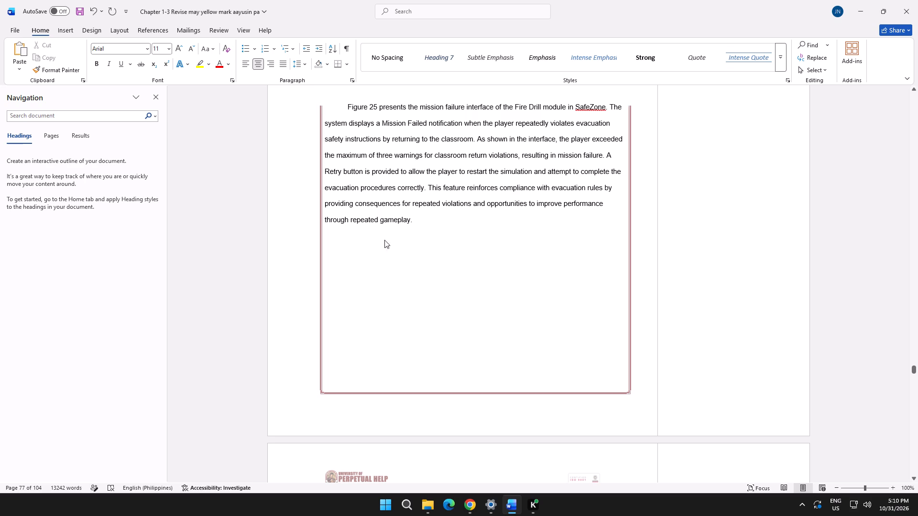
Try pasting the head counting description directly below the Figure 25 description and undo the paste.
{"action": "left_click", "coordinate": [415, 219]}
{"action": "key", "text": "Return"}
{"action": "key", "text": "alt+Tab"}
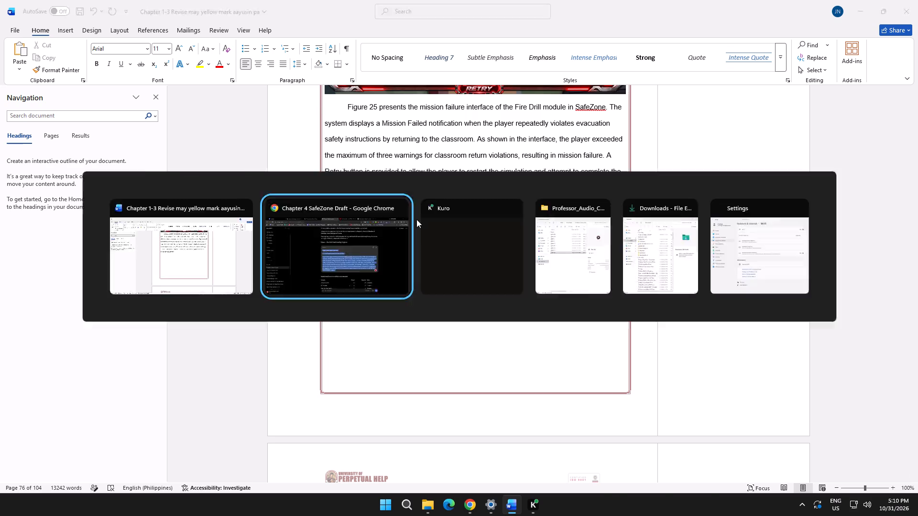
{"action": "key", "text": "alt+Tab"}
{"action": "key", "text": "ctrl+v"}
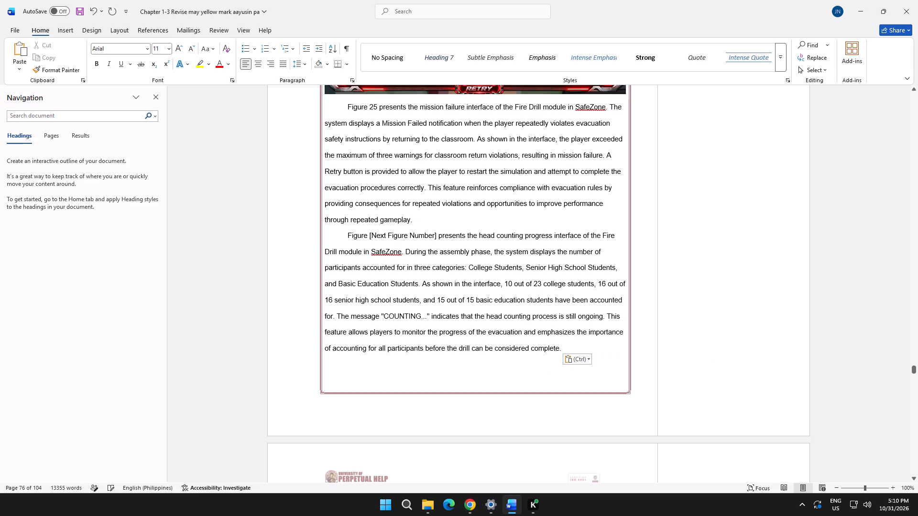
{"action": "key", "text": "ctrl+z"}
Paste the copied head counting description paragraph below the Head Counting screenshot.
{"action": "scroll", "coordinate": [416, 219], "scroll_direction": "down", "scroll_amount": 17}
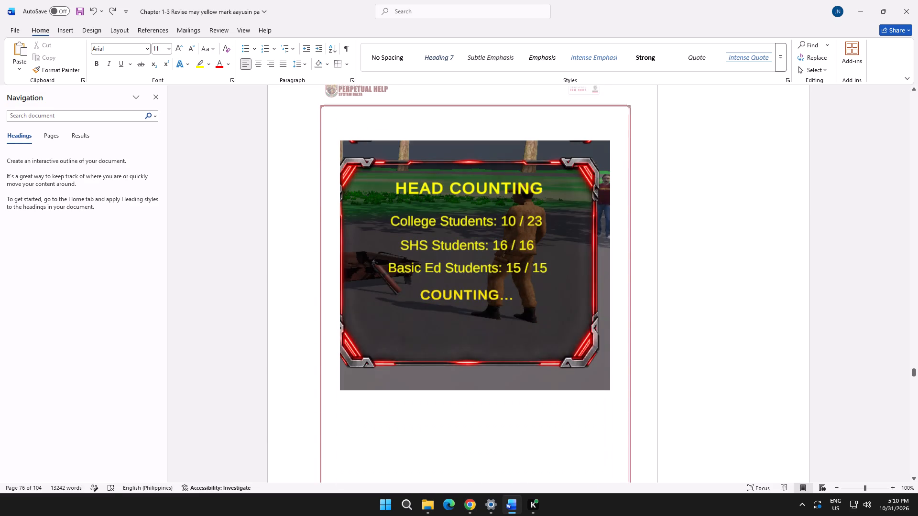
{"action": "scroll", "coordinate": [415, 233], "scroll_direction": "down", "scroll_amount": 3}
{"action": "left_click", "coordinate": [353, 332]}
{"action": "key", "text": "ctrl+v"}
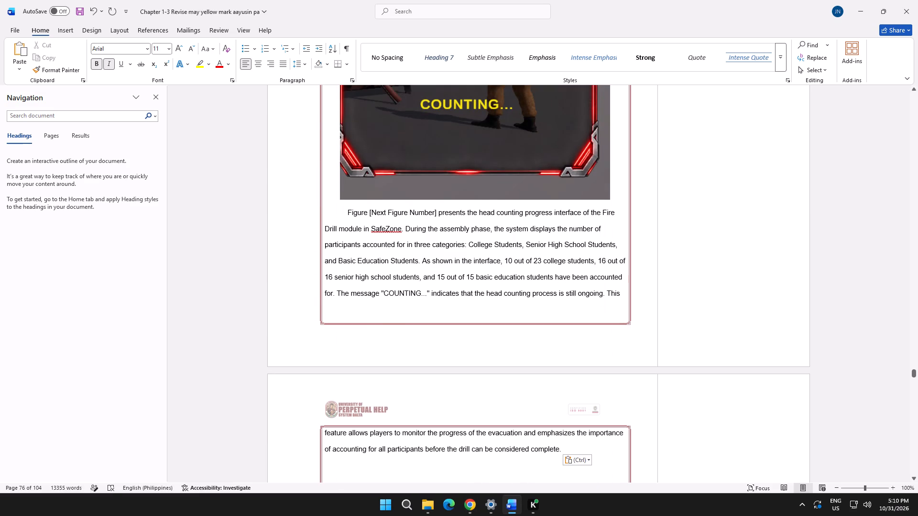
Replace "[Next Figure Number]" in the head counting description with 25.
{"action": "left_click_drag", "start_coordinate": [436, 215], "coordinate": [369, 212]}
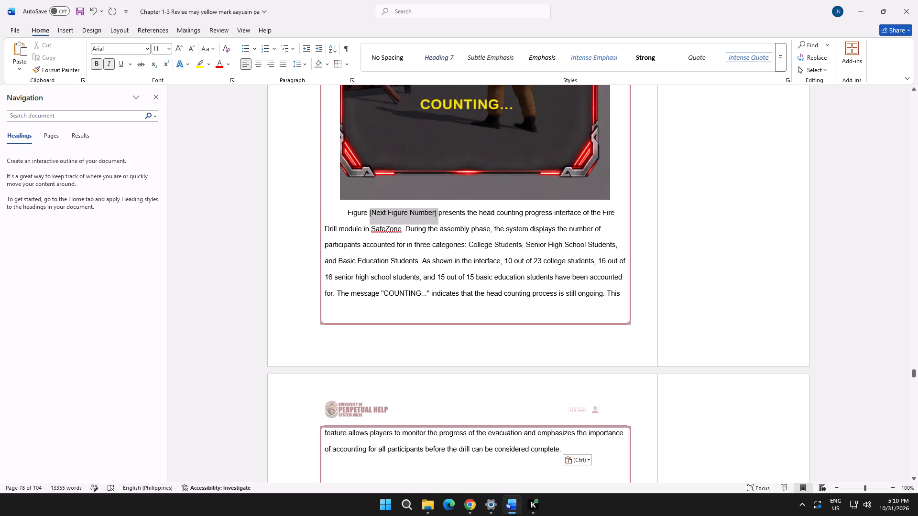
{"action": "left_click_drag", "start_coordinate": [369, 212], "coordinate": [370, 213]}
{"action": "type", "text": "25"}
{"action": "key", "text": "space"}
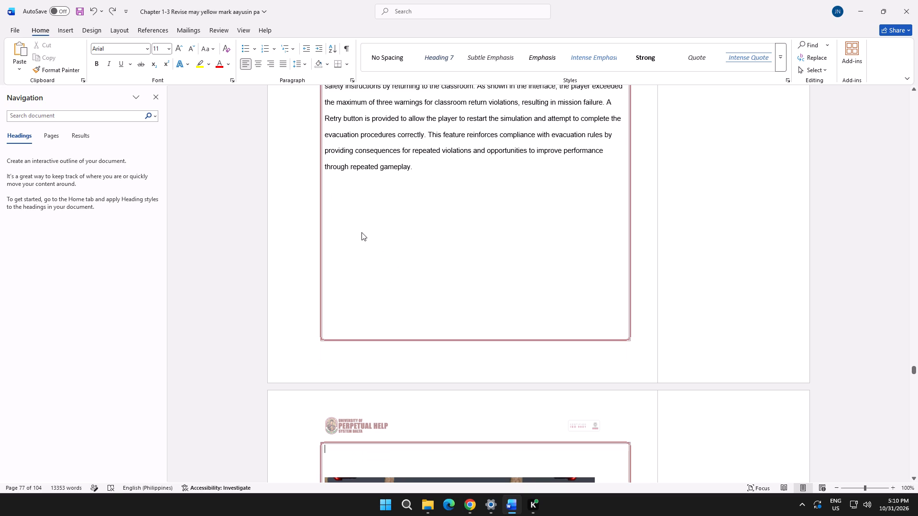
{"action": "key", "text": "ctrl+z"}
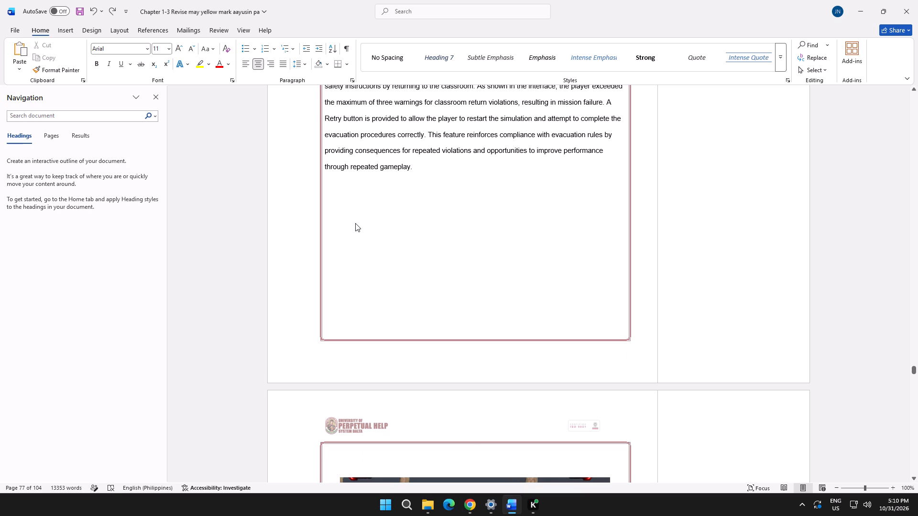
Paste the Head Counting caption on a new line below the Figure 25 description and remove its title line's indent.
{"action": "left_click", "coordinate": [348, 204]}
{"action": "left_click", "coordinate": [407, 166]}
{"action": "left_click", "coordinate": [416, 169]}
{"action": "key", "text": "shift+Return"}
{"action": "key", "text": "ctrl+v"}
{"action": "left_click", "coordinate": [346, 200]}
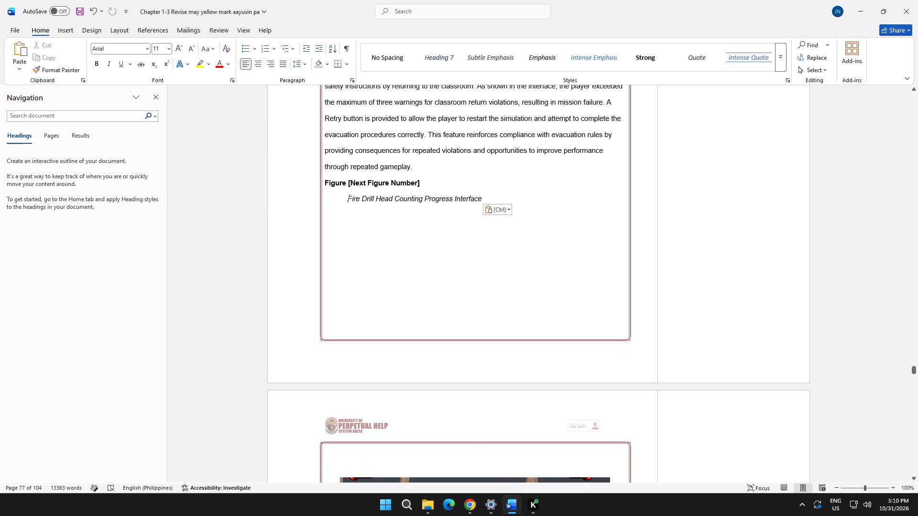
{"action": "key", "text": "BackSpace"}
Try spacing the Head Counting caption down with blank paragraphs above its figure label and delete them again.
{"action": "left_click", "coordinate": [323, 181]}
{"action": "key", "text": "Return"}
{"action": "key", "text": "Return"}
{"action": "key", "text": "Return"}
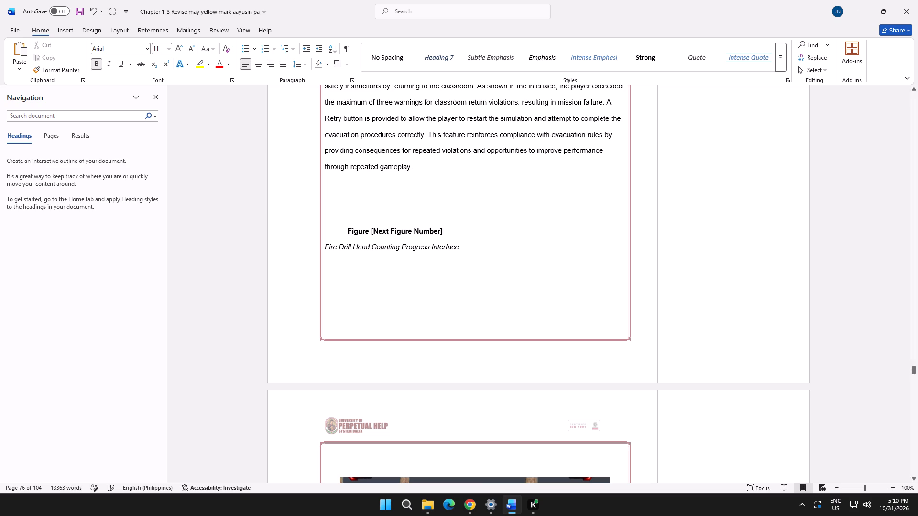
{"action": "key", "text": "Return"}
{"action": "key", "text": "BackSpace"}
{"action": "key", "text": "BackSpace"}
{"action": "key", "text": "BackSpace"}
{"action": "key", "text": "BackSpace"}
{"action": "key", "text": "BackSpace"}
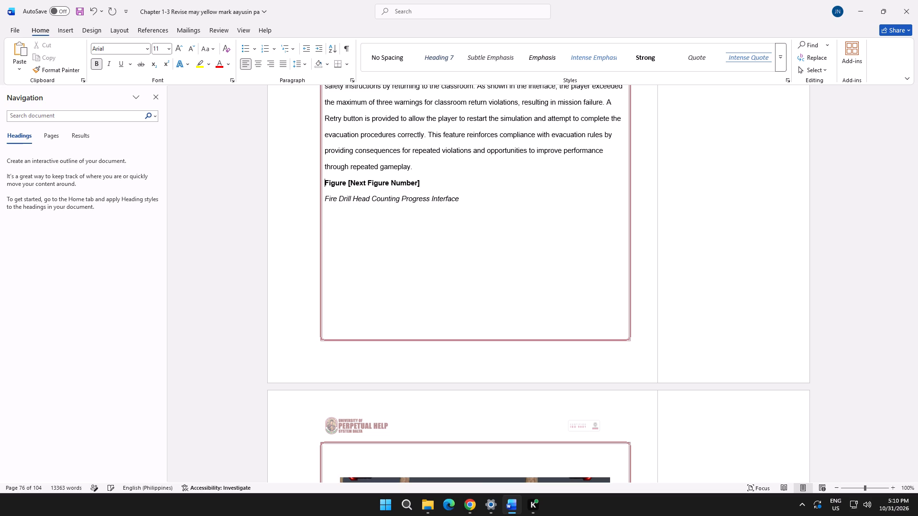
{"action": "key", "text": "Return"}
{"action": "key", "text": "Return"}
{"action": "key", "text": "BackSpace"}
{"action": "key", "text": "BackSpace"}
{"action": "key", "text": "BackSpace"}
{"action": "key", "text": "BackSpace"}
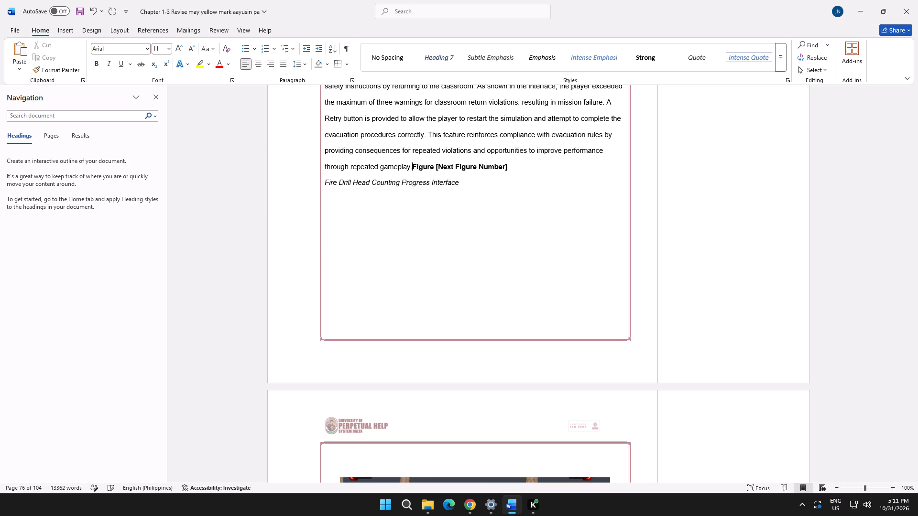
Put the Head Counting caption on its own unindented line and push it to the bottom of the page with line breaks.
{"action": "key", "text": "Return"}
{"action": "key", "text": "Return"}
{"action": "key", "text": "BackSpace"}
{"action": "key", "text": "BackSpace"}
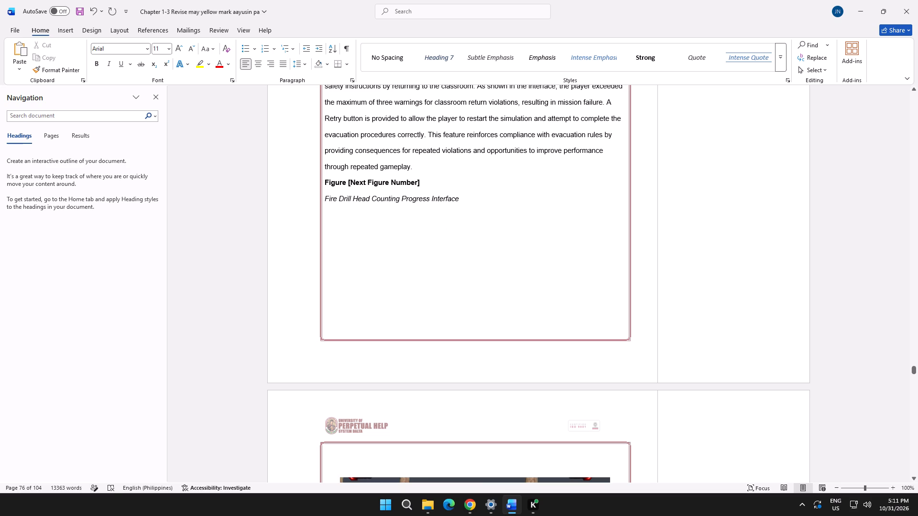
{"action": "key", "text": "shift+Return"}
{"action": "key", "text": "shift+Return"}
{"action": "key", "text": "shift+Return"}
{"action": "key", "text": "shift+Return"}
{"action": "key", "text": "shift+Return"}
{"action": "key", "text": "shift+Return"}
{"action": "key", "text": "shift+Return"}
{"action": "key", "text": "shift+Return"}
{"action": "key", "text": "shift+Return"}
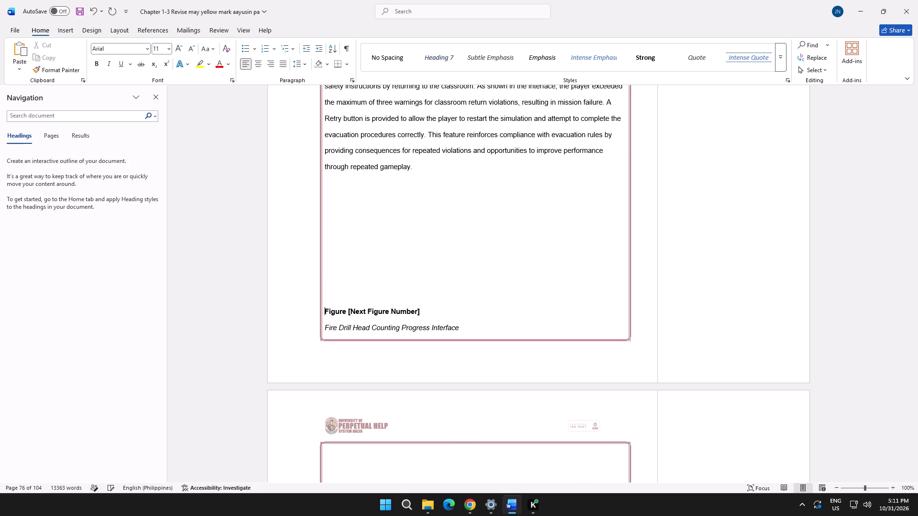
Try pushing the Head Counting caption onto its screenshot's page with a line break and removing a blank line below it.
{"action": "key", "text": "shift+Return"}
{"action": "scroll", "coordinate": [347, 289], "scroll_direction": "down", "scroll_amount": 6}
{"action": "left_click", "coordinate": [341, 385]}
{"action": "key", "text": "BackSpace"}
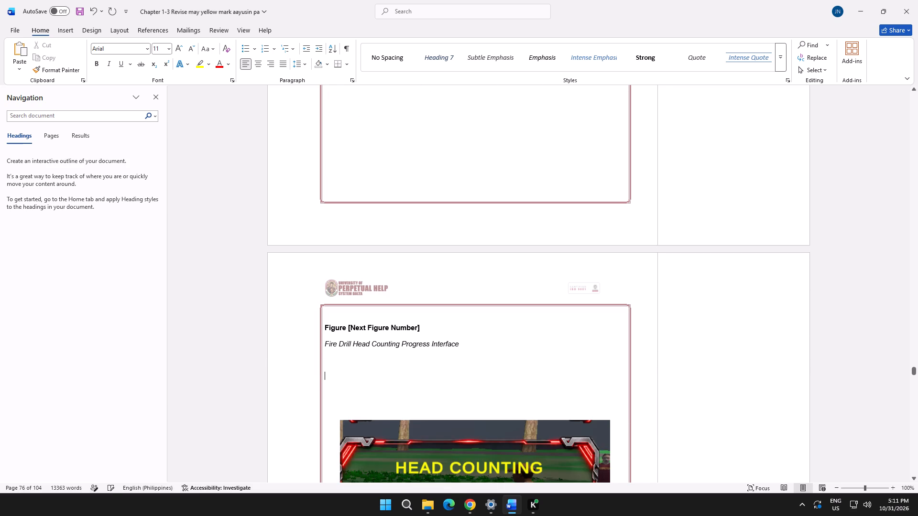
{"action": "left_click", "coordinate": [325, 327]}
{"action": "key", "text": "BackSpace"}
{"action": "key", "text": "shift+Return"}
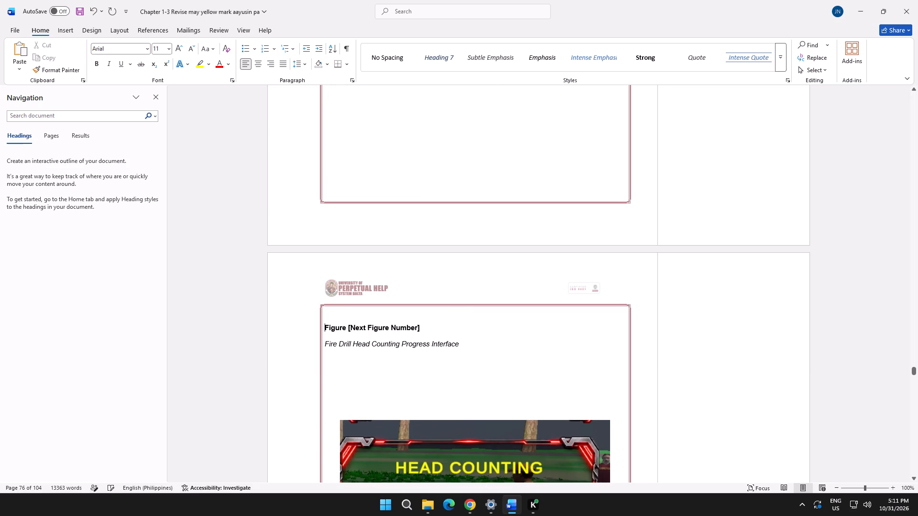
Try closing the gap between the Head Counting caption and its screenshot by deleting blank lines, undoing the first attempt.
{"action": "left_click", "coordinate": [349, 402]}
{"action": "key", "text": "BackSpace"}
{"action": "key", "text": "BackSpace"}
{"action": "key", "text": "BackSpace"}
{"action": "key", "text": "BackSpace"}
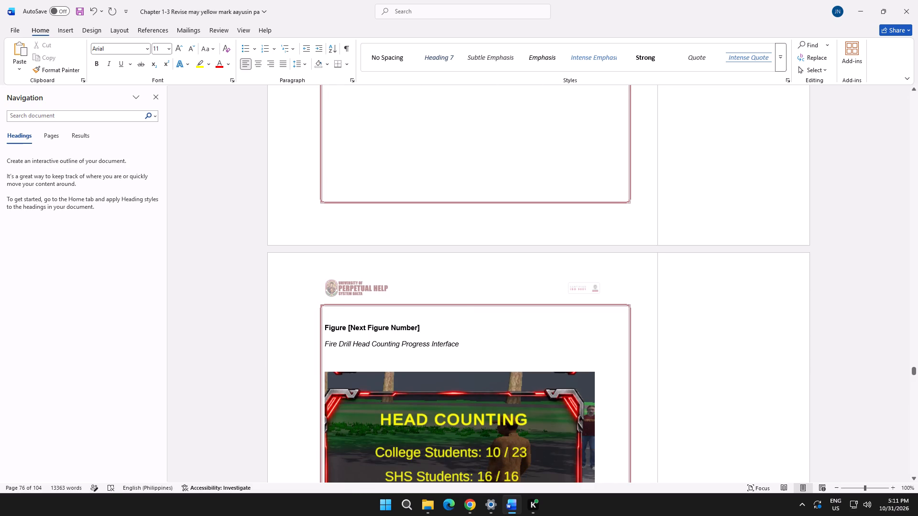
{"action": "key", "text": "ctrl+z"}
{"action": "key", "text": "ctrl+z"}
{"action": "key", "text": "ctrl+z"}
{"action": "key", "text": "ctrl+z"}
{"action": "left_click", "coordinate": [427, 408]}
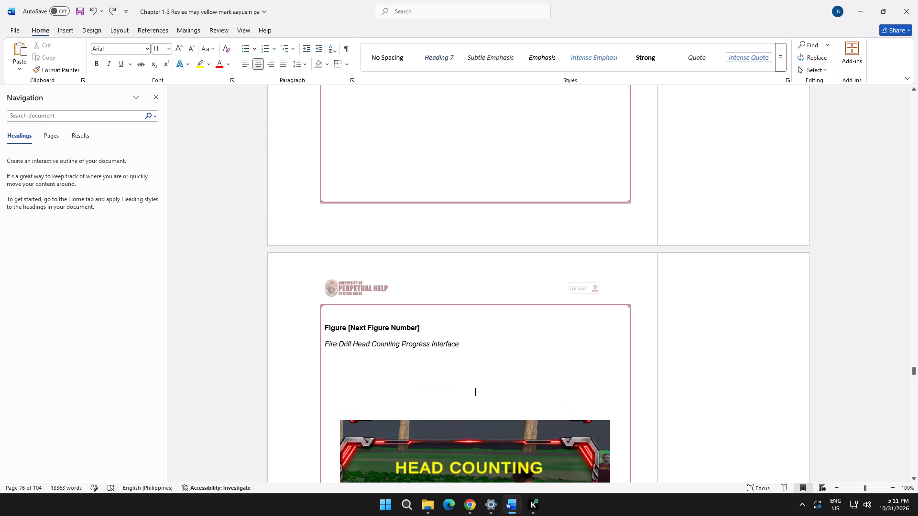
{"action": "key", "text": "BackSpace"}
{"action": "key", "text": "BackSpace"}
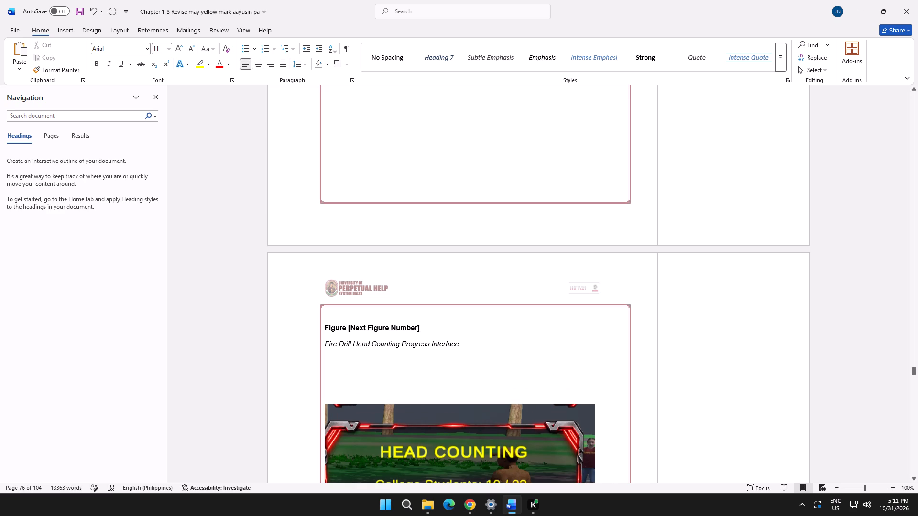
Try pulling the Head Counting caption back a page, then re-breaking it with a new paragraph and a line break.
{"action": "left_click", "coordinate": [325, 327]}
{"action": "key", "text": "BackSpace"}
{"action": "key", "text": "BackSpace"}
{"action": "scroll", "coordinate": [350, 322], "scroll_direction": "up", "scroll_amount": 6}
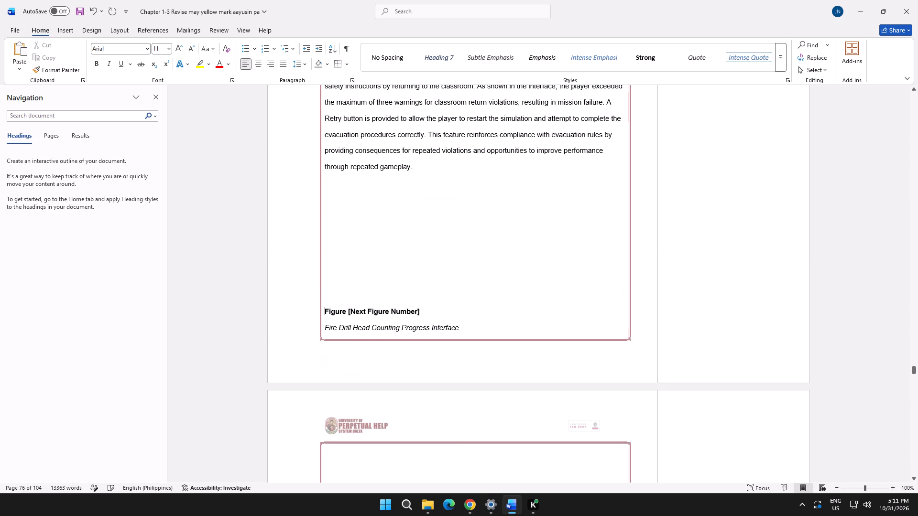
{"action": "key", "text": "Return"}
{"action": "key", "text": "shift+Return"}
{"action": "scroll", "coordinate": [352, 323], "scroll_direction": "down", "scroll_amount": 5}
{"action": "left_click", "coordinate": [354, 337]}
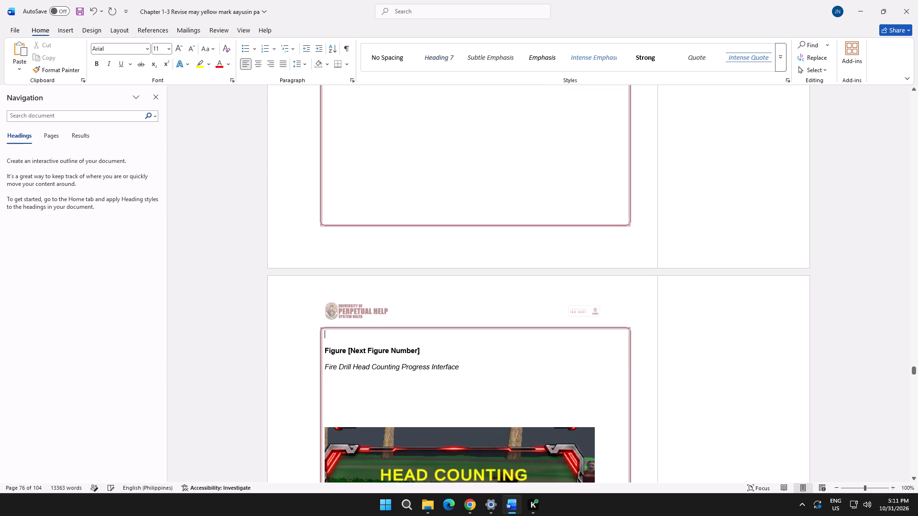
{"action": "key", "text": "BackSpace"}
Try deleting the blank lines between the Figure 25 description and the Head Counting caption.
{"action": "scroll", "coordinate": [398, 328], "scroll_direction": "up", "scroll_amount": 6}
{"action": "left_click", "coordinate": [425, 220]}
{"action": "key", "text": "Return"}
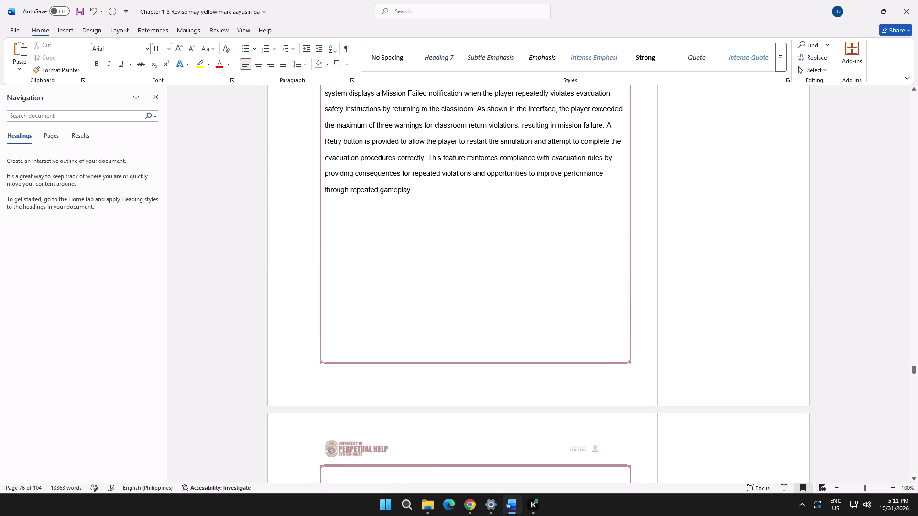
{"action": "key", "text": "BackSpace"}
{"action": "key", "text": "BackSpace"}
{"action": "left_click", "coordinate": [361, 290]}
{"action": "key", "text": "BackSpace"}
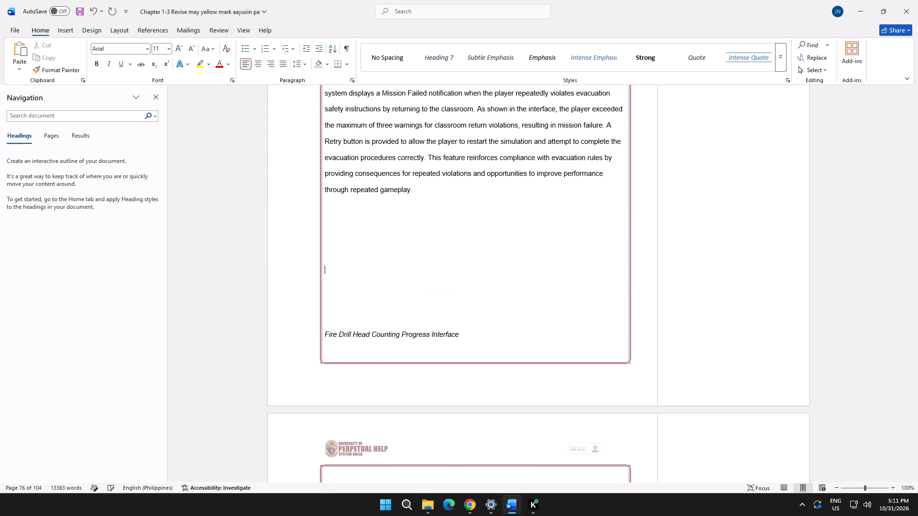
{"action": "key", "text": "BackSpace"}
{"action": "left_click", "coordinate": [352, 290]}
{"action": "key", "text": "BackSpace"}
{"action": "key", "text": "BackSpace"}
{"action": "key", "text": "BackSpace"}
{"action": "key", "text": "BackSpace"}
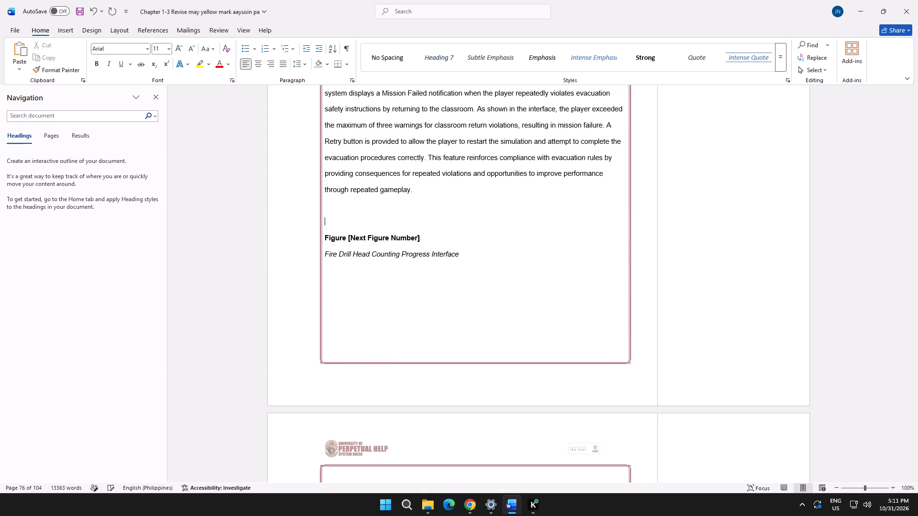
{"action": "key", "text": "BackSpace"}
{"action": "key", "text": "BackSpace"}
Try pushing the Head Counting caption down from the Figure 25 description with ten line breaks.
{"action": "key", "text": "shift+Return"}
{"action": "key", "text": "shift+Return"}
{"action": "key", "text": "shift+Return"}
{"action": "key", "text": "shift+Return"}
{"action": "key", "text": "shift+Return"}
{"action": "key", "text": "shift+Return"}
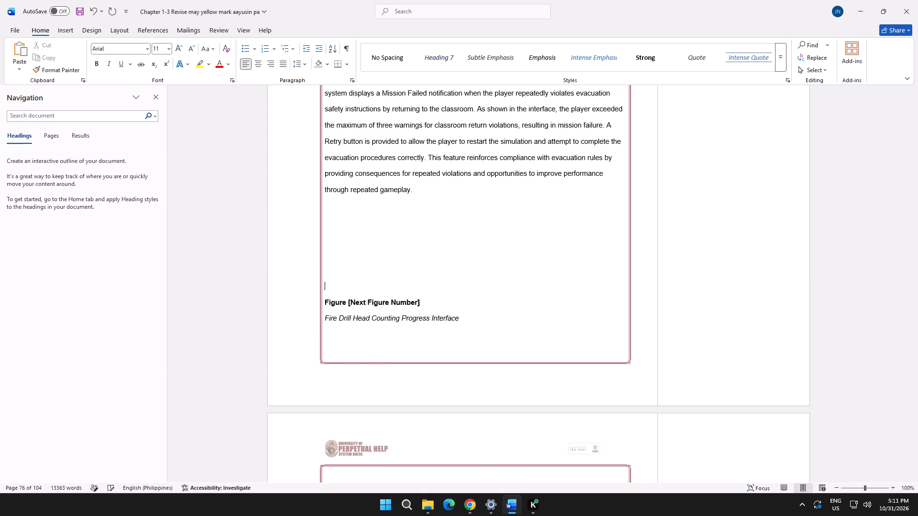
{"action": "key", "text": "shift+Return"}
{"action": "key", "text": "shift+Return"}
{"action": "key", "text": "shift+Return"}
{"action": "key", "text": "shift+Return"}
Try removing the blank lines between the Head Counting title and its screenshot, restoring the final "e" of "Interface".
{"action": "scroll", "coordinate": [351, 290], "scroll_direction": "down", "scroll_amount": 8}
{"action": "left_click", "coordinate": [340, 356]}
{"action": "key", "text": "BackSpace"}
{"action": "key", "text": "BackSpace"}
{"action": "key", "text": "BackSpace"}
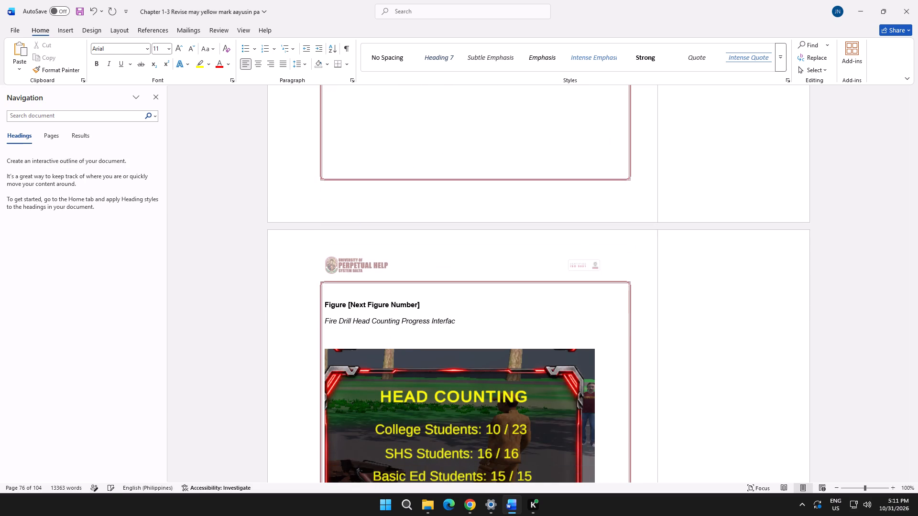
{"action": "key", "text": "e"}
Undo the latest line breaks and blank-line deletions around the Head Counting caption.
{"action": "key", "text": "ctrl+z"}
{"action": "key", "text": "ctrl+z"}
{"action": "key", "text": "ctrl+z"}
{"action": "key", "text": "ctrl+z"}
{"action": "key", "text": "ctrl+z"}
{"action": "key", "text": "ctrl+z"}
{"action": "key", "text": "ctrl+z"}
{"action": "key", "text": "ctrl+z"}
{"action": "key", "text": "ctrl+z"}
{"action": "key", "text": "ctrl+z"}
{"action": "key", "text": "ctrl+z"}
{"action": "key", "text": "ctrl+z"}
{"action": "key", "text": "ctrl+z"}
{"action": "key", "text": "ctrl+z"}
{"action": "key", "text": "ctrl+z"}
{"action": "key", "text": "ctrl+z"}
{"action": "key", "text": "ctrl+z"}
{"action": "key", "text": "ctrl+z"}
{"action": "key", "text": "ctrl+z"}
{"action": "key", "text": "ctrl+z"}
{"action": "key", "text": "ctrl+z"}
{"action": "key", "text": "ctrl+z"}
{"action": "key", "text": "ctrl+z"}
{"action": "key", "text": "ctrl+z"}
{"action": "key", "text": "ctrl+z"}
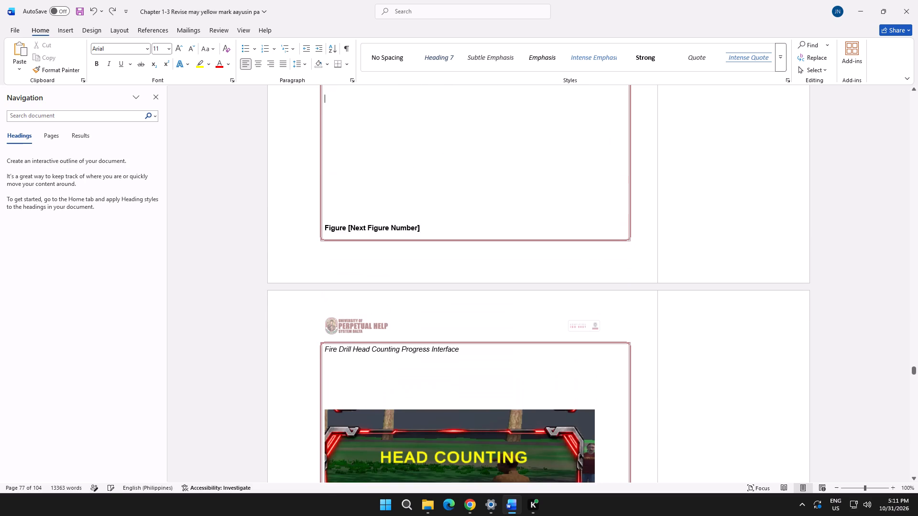
Undo the remaining caption spacing edits back to the indented Head Counting caption just below the Figure 25 description.
{"action": "key", "text": "ctrl+z"}
{"action": "key", "text": "ctrl+z"}
{"action": "key", "text": "ctrl+z"}
{"action": "key", "text": "ctrl+z"}
{"action": "key", "text": "ctrl+z"}
{"action": "key", "text": "ctrl+z"}
{"action": "key", "text": "ctrl+z"}
{"action": "key", "text": "ctrl+z"}
{"action": "key", "text": "ctrl+z"}
{"action": "key", "text": "ctrl+z"}
{"action": "key", "text": "ctrl+z"}
{"action": "key", "text": "ctrl+z"}
{"action": "key", "text": "ctrl+z"}
{"action": "key", "text": "ctrl+z"}
{"action": "key", "text": "ctrl+z"}
{"action": "key", "text": "ctrl+z"}
{"action": "key", "text": "ctrl+z"}
{"action": "key", "text": "ctrl+z"}
{"action": "key", "text": "ctrl+z"}
{"action": "key", "text": "ctrl+z"}
{"action": "key", "text": "ctrl+z"}
{"action": "key", "text": "ctrl+z"}
{"action": "key", "text": "ctrl+z"}
{"action": "key", "text": "ctrl+z"}
{"action": "key", "text": "ctrl+z"}
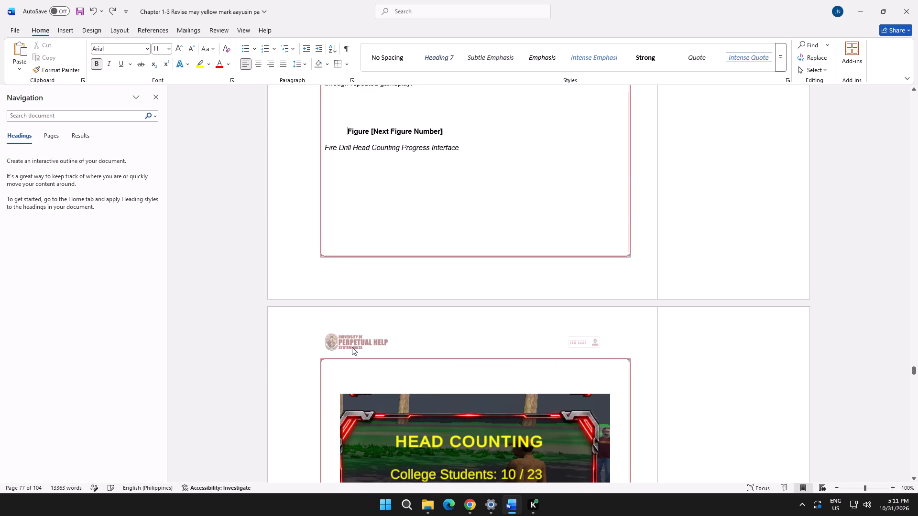
Undo the Head Counting text paste and earlier placement attempts back to the caption directly above its screenshot.
{"action": "key", "text": "ctrl+z"}
{"action": "scroll", "coordinate": [352, 347], "scroll_direction": "up", "scroll_amount": 5}
{"action": "key", "text": "ctrl+z"}
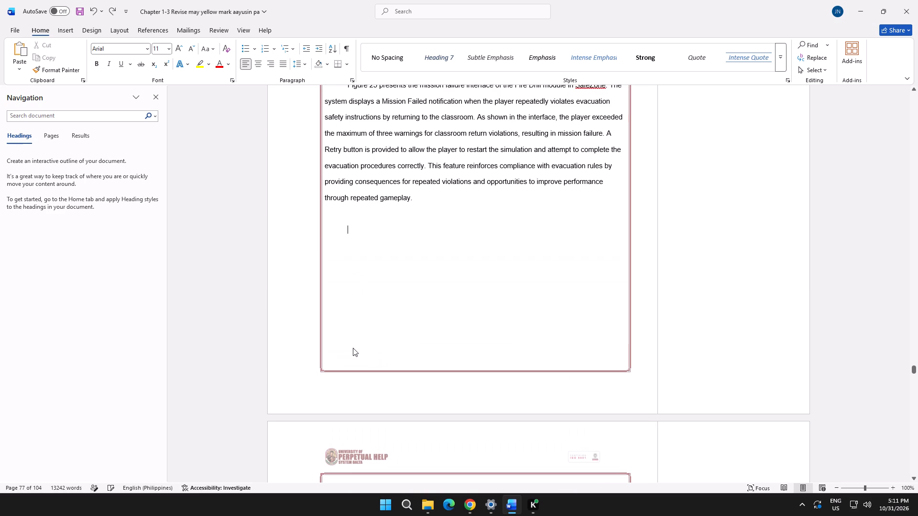
{"action": "key", "text": "ctrl+z"}
{"action": "key", "text": "ctrl+z"}
{"action": "key", "text": "ctrl+z"}
{"action": "key", "text": "ctrl+z"}
{"action": "key", "text": "ctrl+z"}
{"action": "key", "text": "ctrl+z"}
{"action": "key", "text": "ctrl+z"}
{"action": "key", "text": "ctrl+z"}
{"action": "key", "text": "ctrl+z"}
{"action": "key", "text": "ctrl+z"}
{"action": "key", "text": "ctrl+z"}
{"action": "key", "text": "ctrl+z"}
{"action": "key", "text": "ctrl+z"}
{"action": "key", "text": "ctrl+z"}
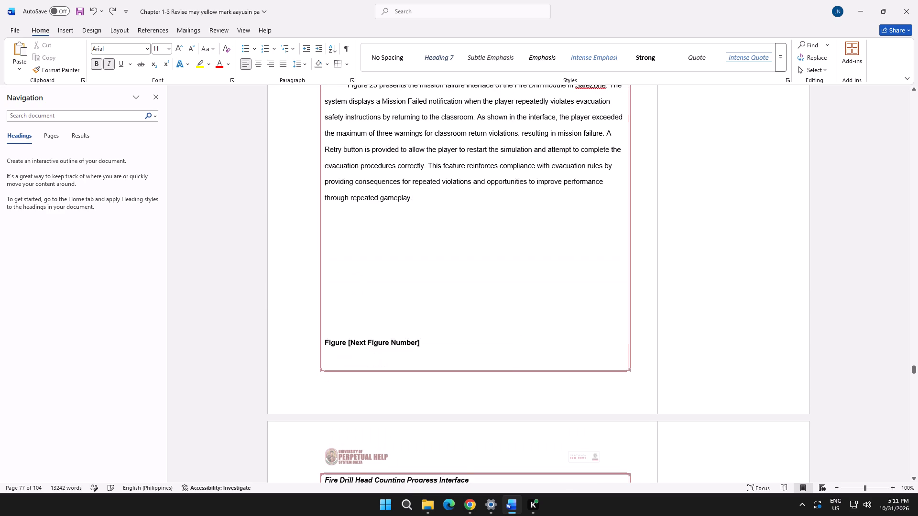
{"action": "key", "text": "ctrl+z"}
{"action": "key", "text": "ctrl+z"}
{"action": "key", "text": "ctrl+z"}
{"action": "key", "text": "ctrl+z"}
{"action": "key", "text": "ctrl+z"}
{"action": "key", "text": "ctrl+z"}
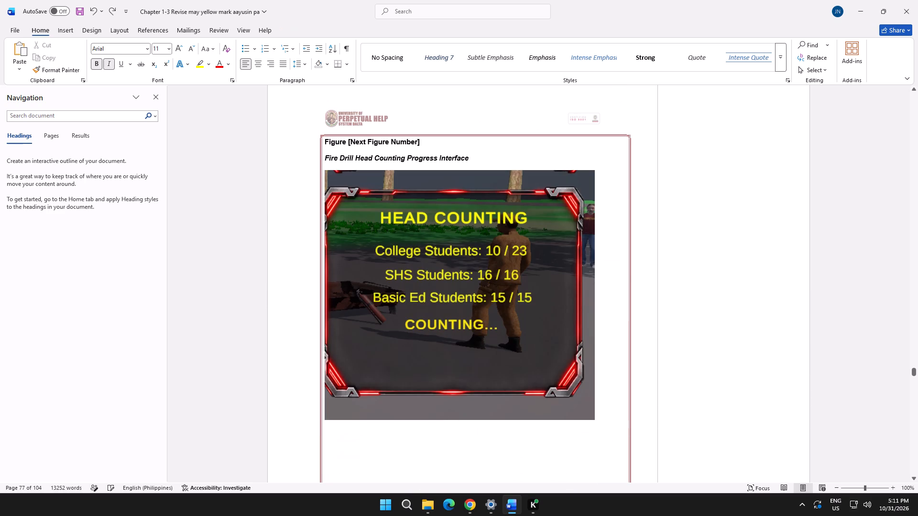
Undo the Head Counting caption edits back to the lone indented "Figure [Next Figure Number]" line below the Figure 25 description.
{"action": "scroll", "coordinate": [354, 347], "scroll_direction": "up", "scroll_amount": 6}
{"action": "key", "text": "ctrl+z"}
{"action": "key", "text": "ctrl+z"}
{"action": "key", "text": "ctrl+z"}
{"action": "key", "text": "ctrl+z"}
{"action": "key", "text": "ctrl+z"}
{"action": "key", "text": "ctrl+z"}
{"action": "key", "text": "ctrl+z"}
{"action": "scroll", "coordinate": [355, 348], "scroll_direction": "up", "scroll_amount": 6}
{"action": "key", "text": "ctrl+z"}
{"action": "key", "text": "ctrl+z"}
{"action": "key", "text": "ctrl+z"}
{"action": "key", "text": "ctrl+z"}
{"action": "key", "text": "ctrl+z"}
{"action": "key", "text": "ctrl+z"}
{"action": "key", "text": "ctrl+z"}
{"action": "key", "text": "ctrl+z"}
{"action": "key", "text": "ctrl+z"}
{"action": "key", "text": "ctrl+z"}
{"action": "key", "text": "ctrl+z"}
{"action": "key", "text": "ctrl+z"}
{"action": "key", "text": "ctrl+z"}
{"action": "key", "text": "ctrl+z"}
{"action": "key", "text": "ctrl+z"}
{"action": "key", "text": "ctrl+z"}
{"action": "key", "text": "ctrl+z"}
{"action": "key", "text": "ctrl+z"}
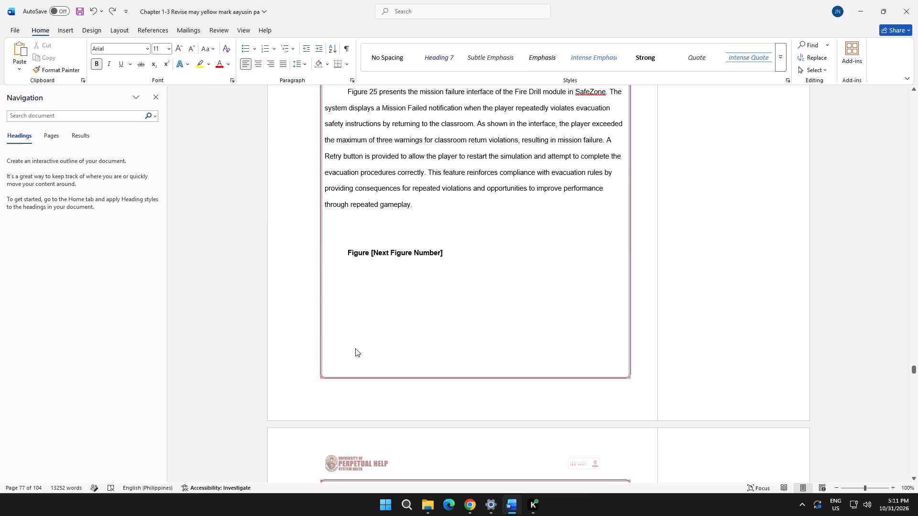
Undo the Head Counting caption and screenshot insertion and the Figure 25 formatting, back to the unbolded Mission Failed title and unindented description.
{"action": "key", "text": "ctrl+z"}
{"action": "key", "text": "ctrl+z"}
{"action": "key", "text": "ctrl+z"}
{"action": "key", "text": "ctrl+z"}
{"action": "key", "text": "ctrl+z"}
{"action": "key", "text": "ctrl+z"}
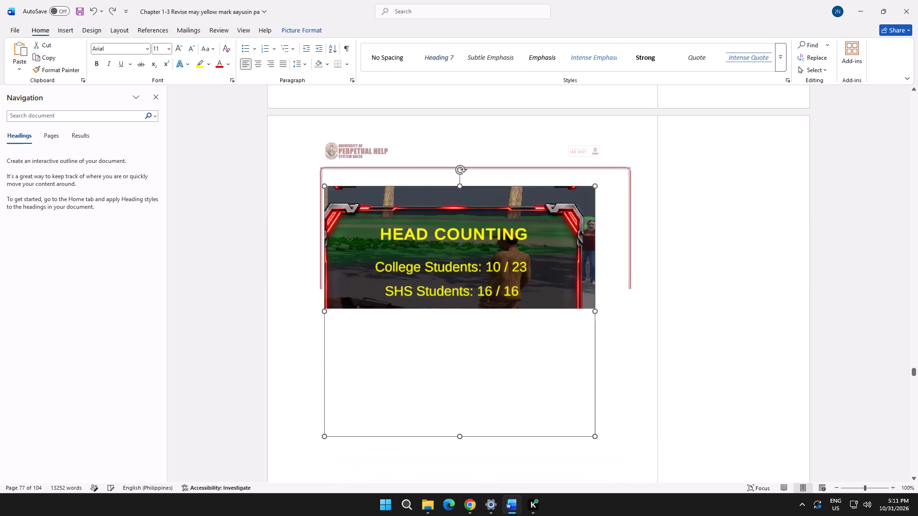
{"action": "key", "text": "ctrl+z"}
{"action": "key", "text": "ctrl+z"}
{"action": "key", "text": "ctrl+z"}
{"action": "key", "text": "ctrl+z"}
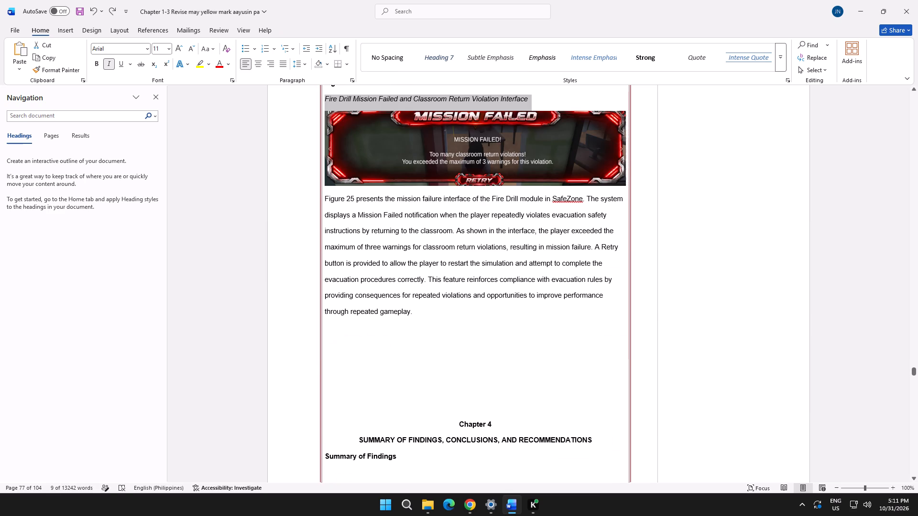
Place the cursor at the end of the Figure 25 description and switch to Google Chrome.
{"action": "left_click", "coordinate": [436, 318]}
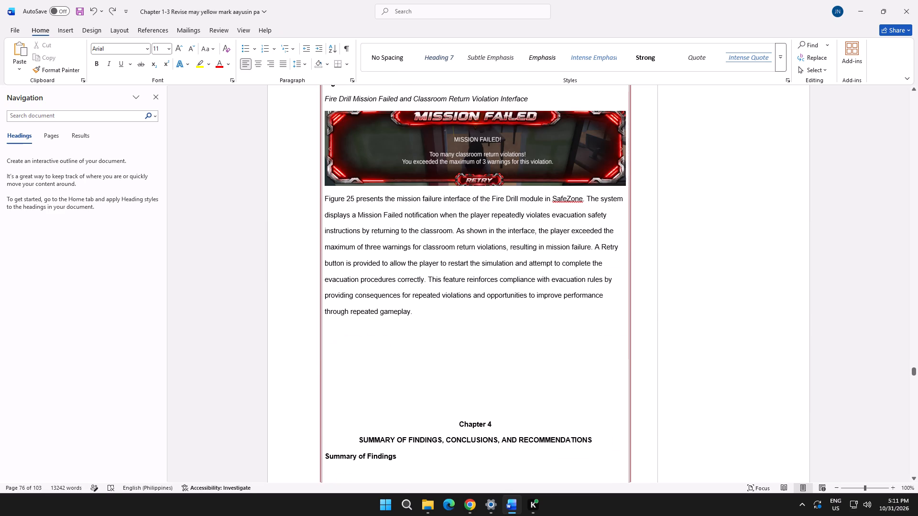
{"action": "key", "text": "alt+Tab"}
{"action": "key", "text": "alt+Tab"}
{"action": "key", "text": "alt+Tab"}
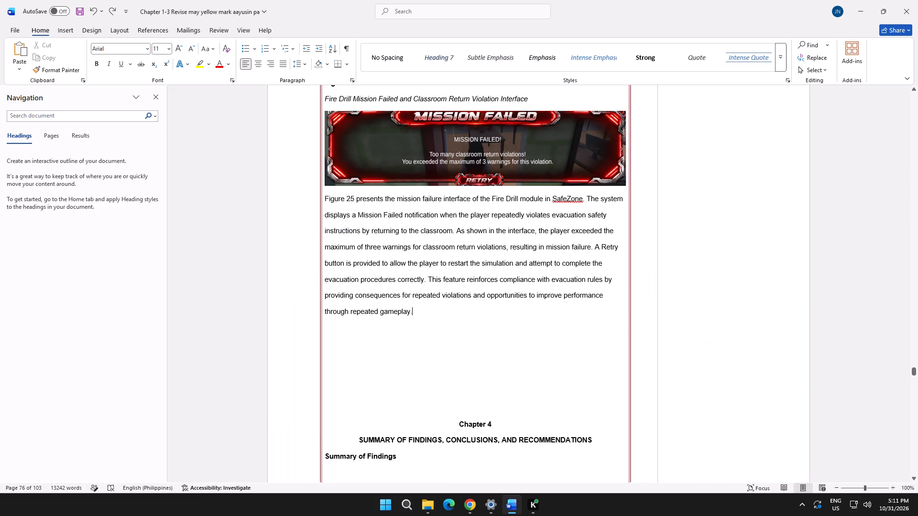
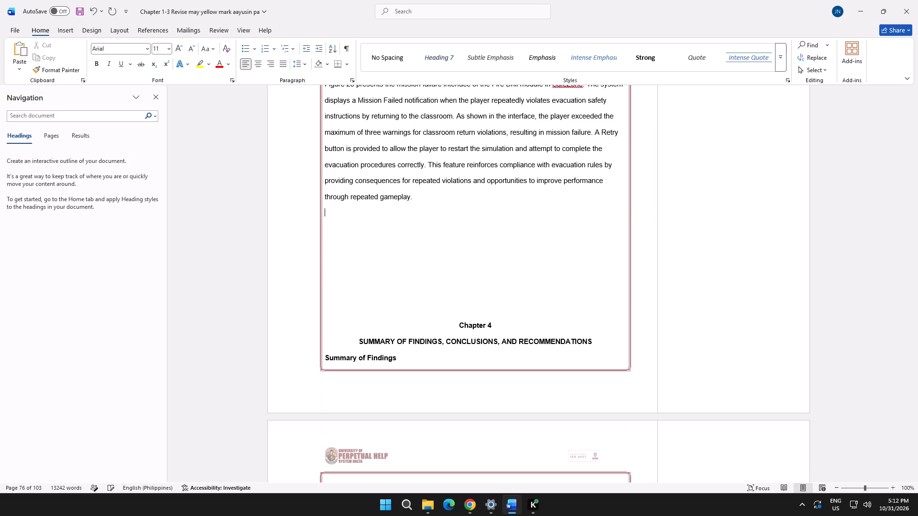
Paste the copied Head Counting screenshot on the empty line below the Figure 25 description.
{"action": "key", "text": "ctrl+v"}
{"action": "scroll", "coordinate": [413, 296], "scroll_direction": "up", "scroll_amount": 3}
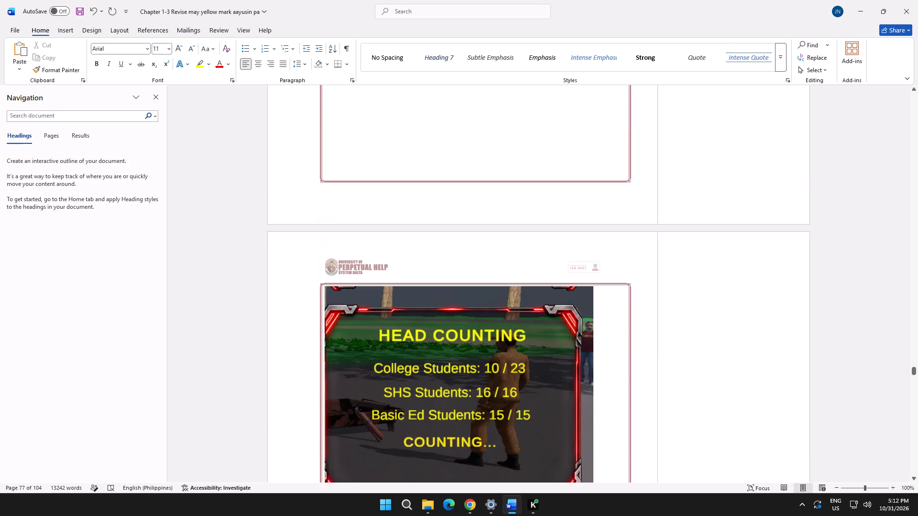
{"action": "scroll", "coordinate": [415, 301], "scroll_direction": "up", "scroll_amount": 9}
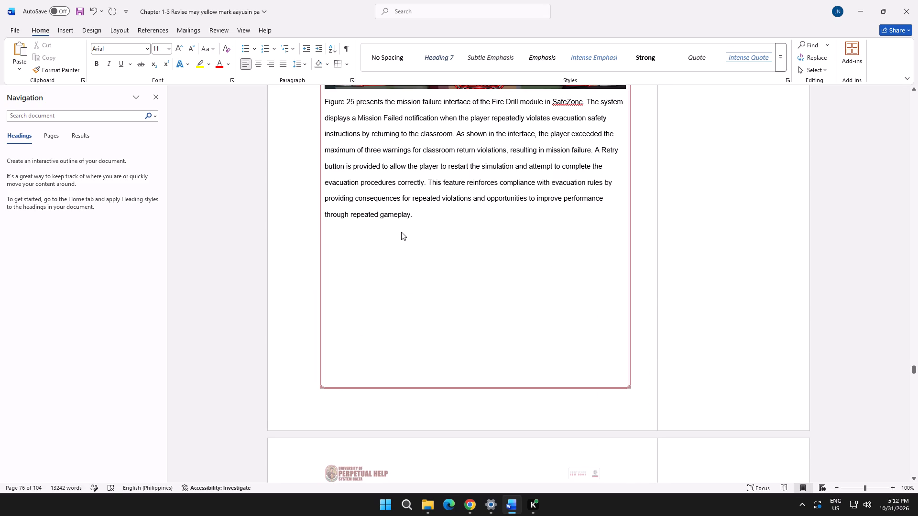
{"action": "scroll", "coordinate": [401, 232], "scroll_direction": "down", "scroll_amount": 6}
{"action": "scroll", "coordinate": [412, 352], "scroll_direction": "down", "scroll_amount": 5}
Insert three line breaks directly after the Head Counting screenshot to make room above the Chapter 4 heading.
{"action": "left_click", "coordinate": [412, 349]}
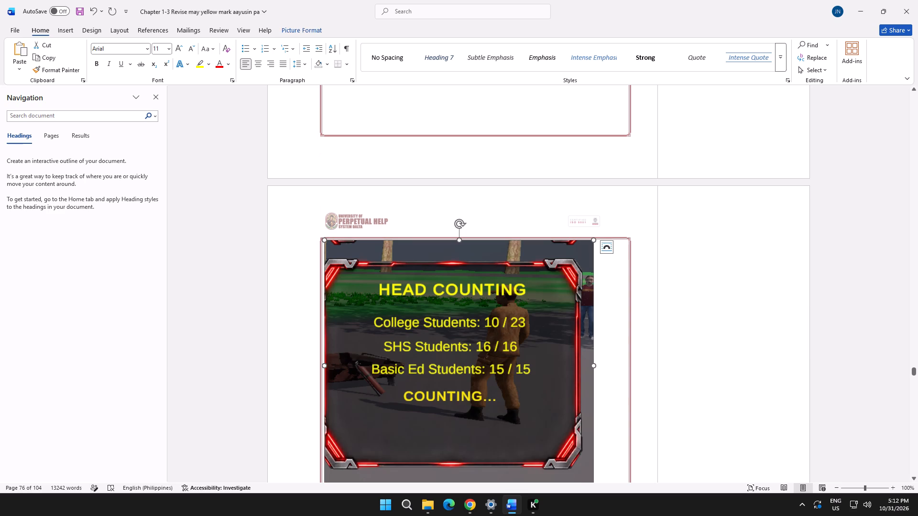
{"action": "scroll", "coordinate": [428, 353], "scroll_direction": "down", "scroll_amount": 6}
{"action": "left_click", "coordinate": [604, 312]}
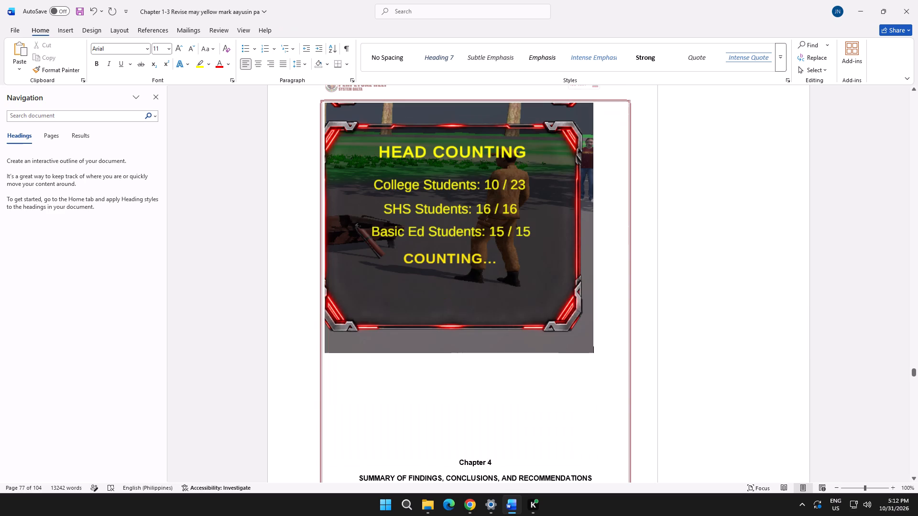
{"action": "key", "text": "Return"}
{"action": "key", "text": "Return"}
{"action": "key", "text": "Return"}
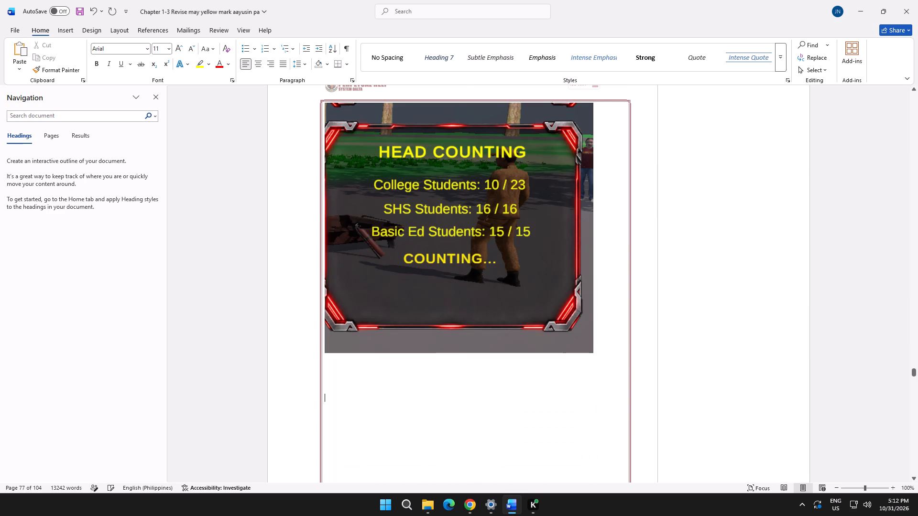
Select the Head Counting screenshot on the page after the Figure 25 description.
{"action": "left_click", "coordinate": [465, 284]}
{"action": "scroll", "coordinate": [387, 273], "scroll_direction": "up", "scroll_amount": 7}
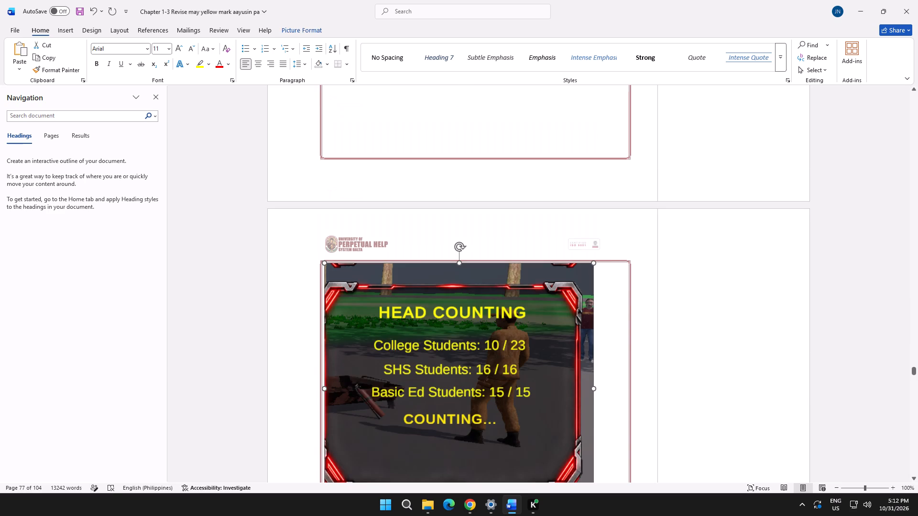
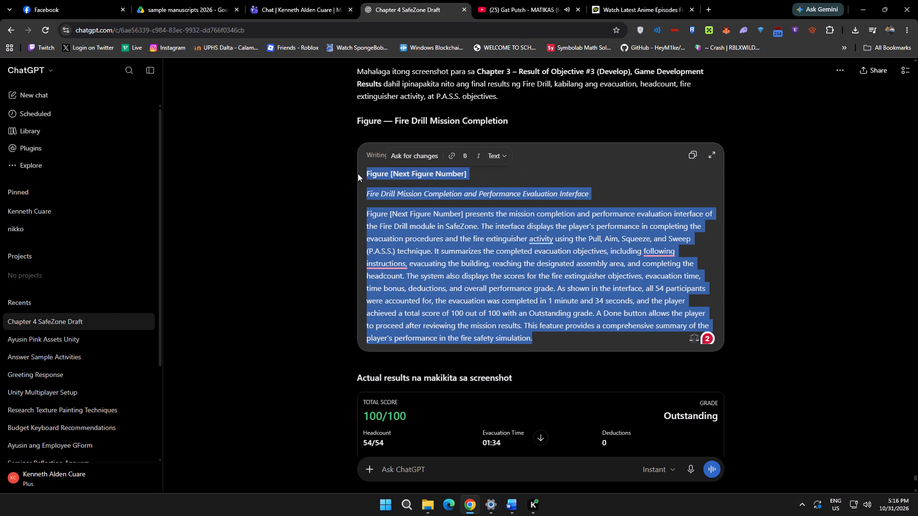
Paste the drafted Fire Drill Mission Completion figure label, title and description from ChatGPT into Word below Figure 26's description.
{"action": "key", "text": "ctrl+c"}
{"action": "key", "text": "alt+Tab"}
{"action": "left_click", "coordinate": [340, 235]}
{"action": "key", "text": "ctrl+v"}
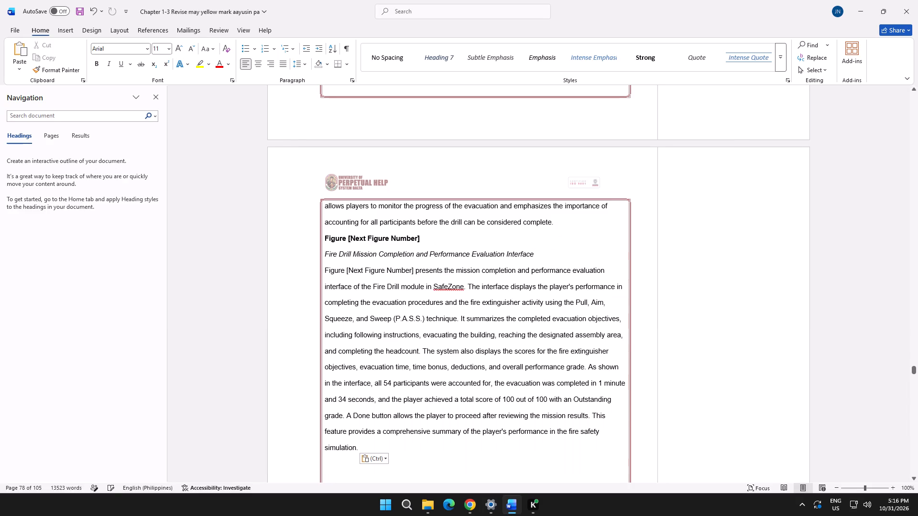
Replace the placeholder number in the pasted figure label so it reads Figure 27.
{"action": "left_click_drag", "start_coordinate": [430, 240], "coordinate": [348, 234]}
{"action": "key", "text": "2"}
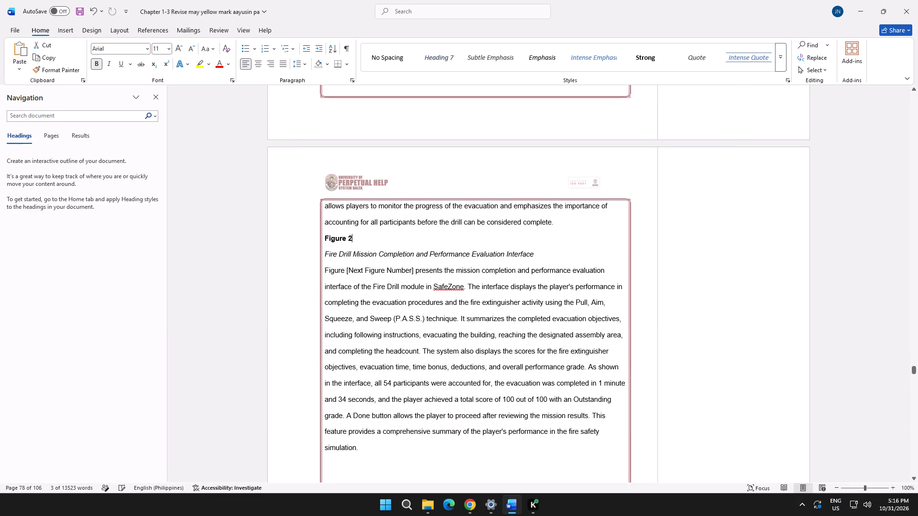
{"action": "key", "text": "7"}
{"action": "scroll", "coordinate": [419, 251], "scroll_direction": "up", "scroll_amount": 7}
{"action": "scroll", "coordinate": [421, 258], "scroll_direction": "down", "scroll_amount": 7}
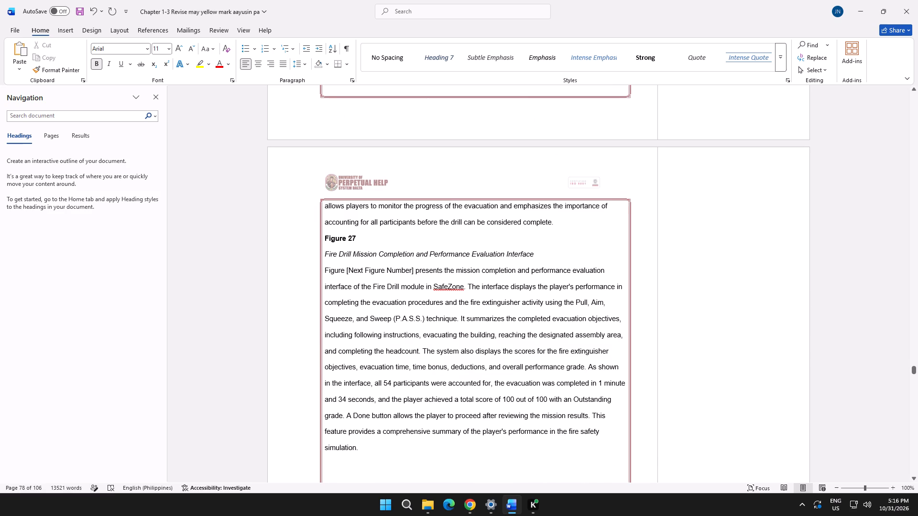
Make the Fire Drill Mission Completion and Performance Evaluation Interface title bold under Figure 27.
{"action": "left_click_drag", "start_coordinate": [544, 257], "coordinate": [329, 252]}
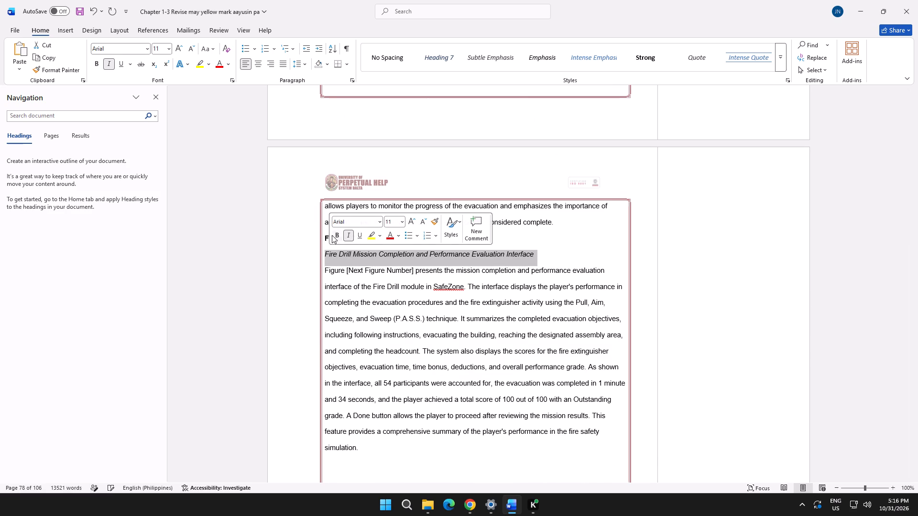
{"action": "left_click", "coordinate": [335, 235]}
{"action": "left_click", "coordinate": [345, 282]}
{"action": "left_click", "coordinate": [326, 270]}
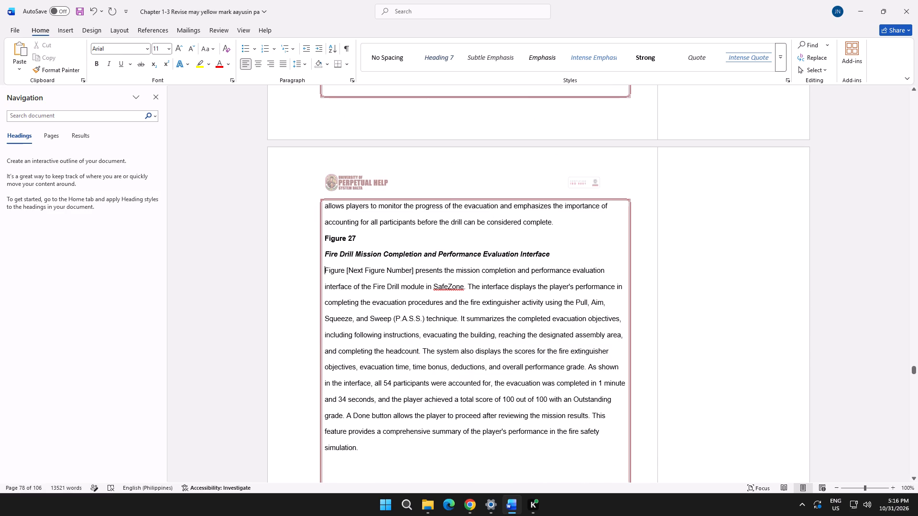
Cut the whole description paragraph that sits between Figure 27's title and the Mission Complete screenshot.
{"action": "left_click_drag", "start_coordinate": [362, 449], "coordinate": [317, 273]}
{"action": "right_click", "coordinate": [324, 274]}
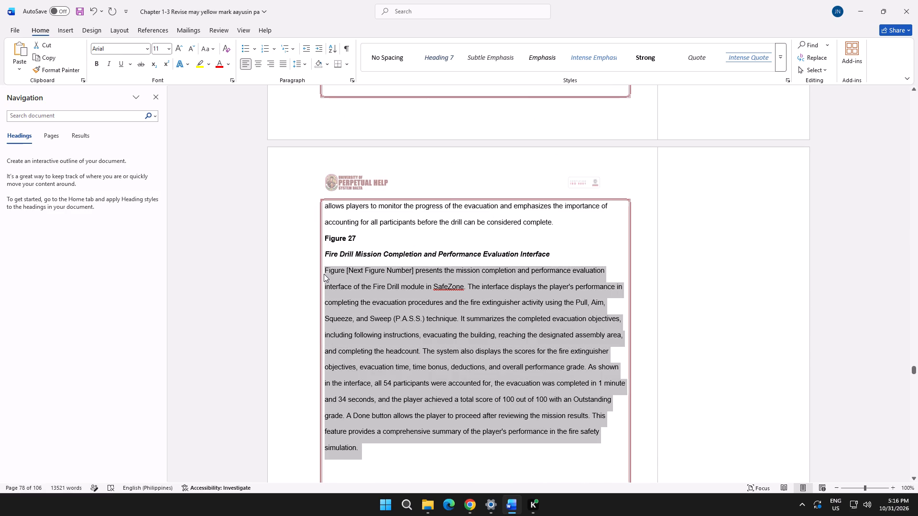
{"action": "left_click", "coordinate": [342, 300]}
Check the figure title style in the X-Cape sample manuscript and remove the bold from Figure 27's title, keeping it italic.
{"action": "key", "text": "alt+Tab"}
{"action": "left_click", "coordinate": [184, 7]}
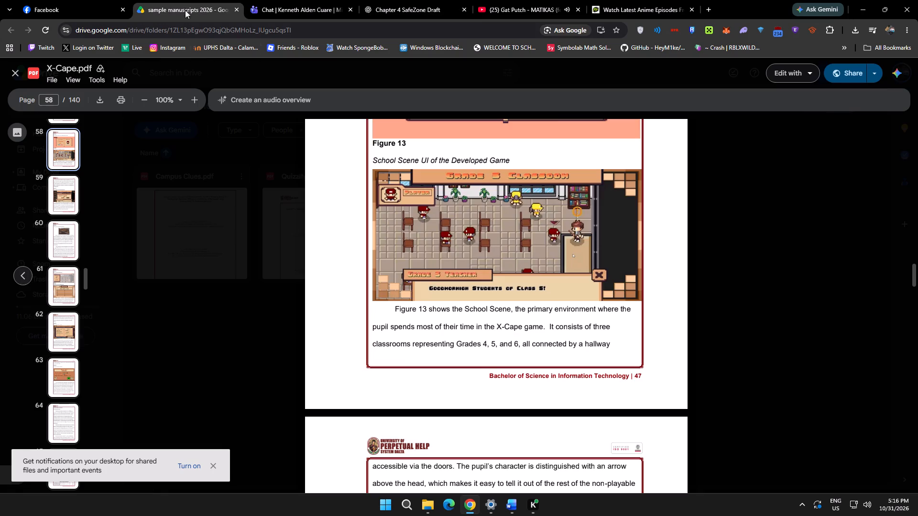
{"action": "scroll", "coordinate": [366, 265], "scroll_direction": "up", "scroll_amount": 6}
{"action": "key", "text": "alt+Tab"}
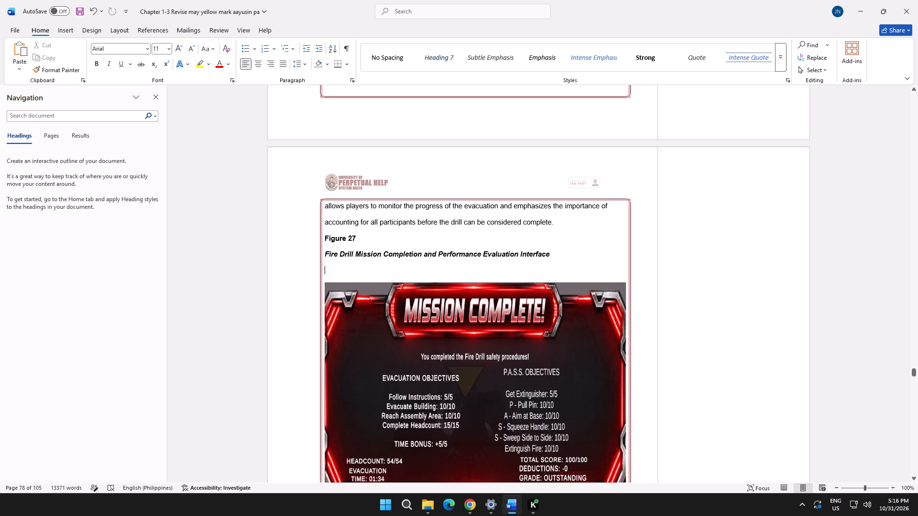
{"action": "left_click_drag", "start_coordinate": [551, 256], "coordinate": [325, 248]}
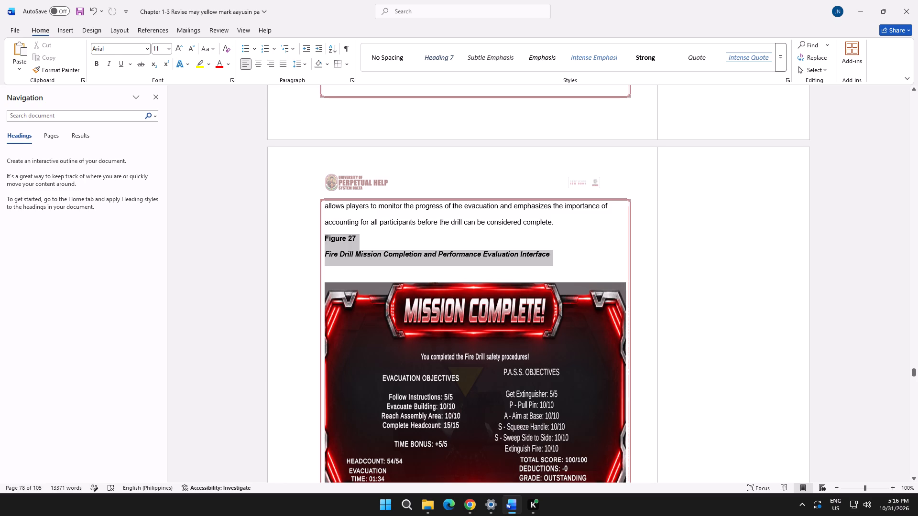
{"action": "left_click_drag", "start_coordinate": [325, 248], "coordinate": [324, 252]}
{"action": "left_click", "coordinate": [333, 235]}
{"action": "left_click", "coordinate": [343, 268]}
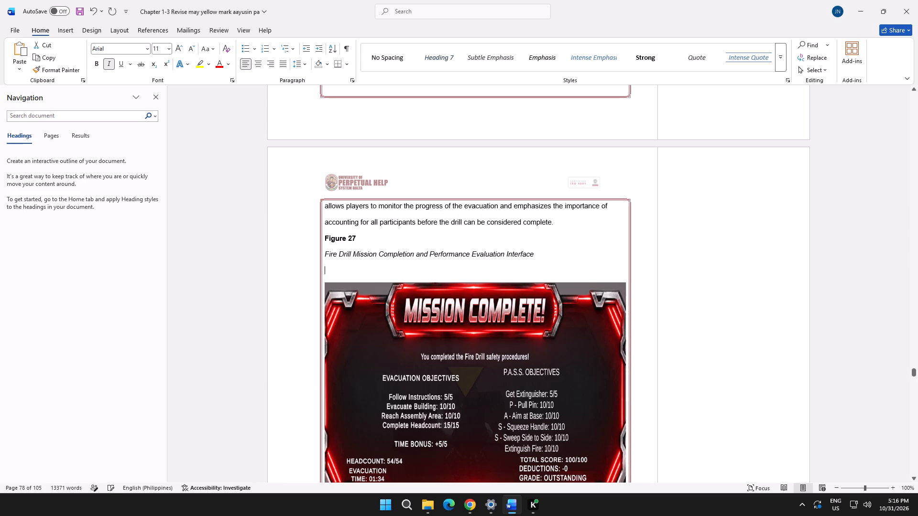
Remove the bold from the titles of Figure 26 and Figure 24, keeping them italic.
{"action": "scroll", "coordinate": [368, 294], "scroll_direction": "up", "scroll_amount": 12}
{"action": "scroll", "coordinate": [382, 293], "scroll_direction": "up", "scroll_amount": 11}
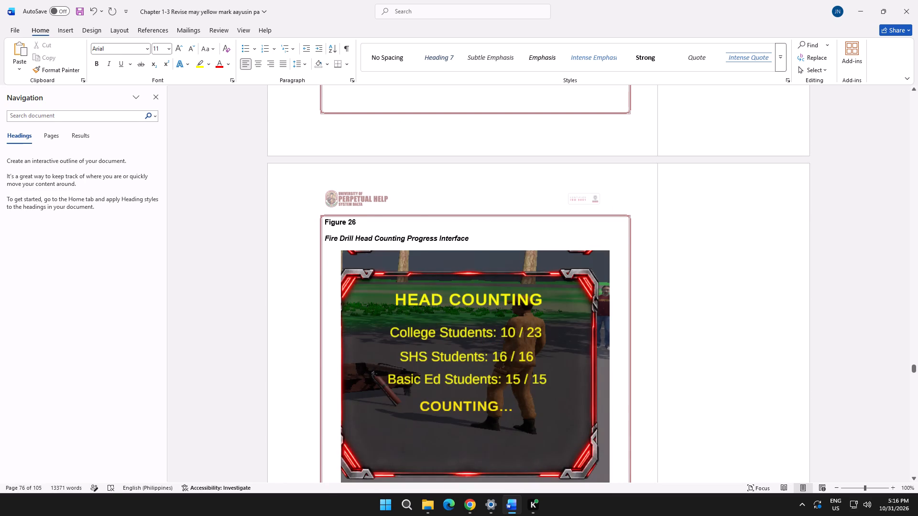
{"action": "left_click_drag", "start_coordinate": [475, 239], "coordinate": [326, 239]}
{"action": "left_click", "coordinate": [333, 225]}
{"action": "scroll", "coordinate": [352, 279], "scroll_direction": "up", "scroll_amount": 6}
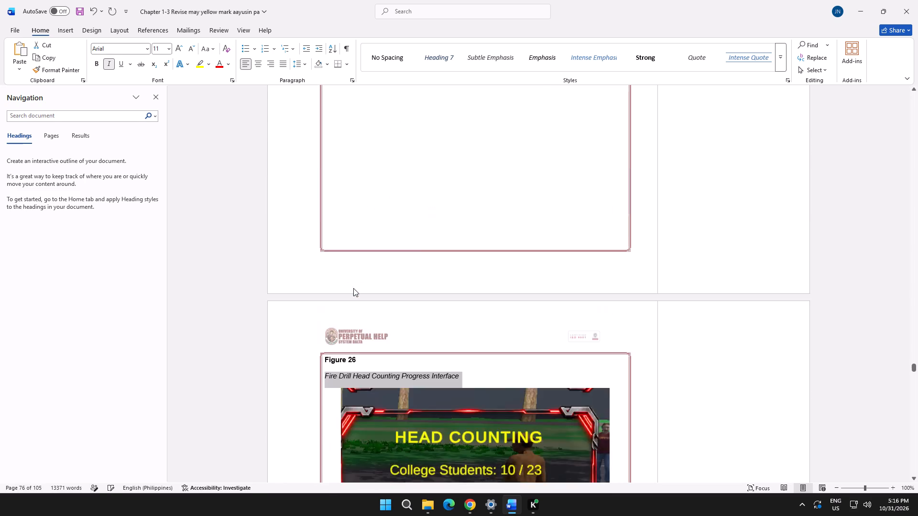
{"action": "scroll", "coordinate": [353, 288], "scroll_direction": "up", "scroll_amount": 18}
{"action": "scroll", "coordinate": [409, 283], "scroll_direction": "up", "scroll_amount": 4}
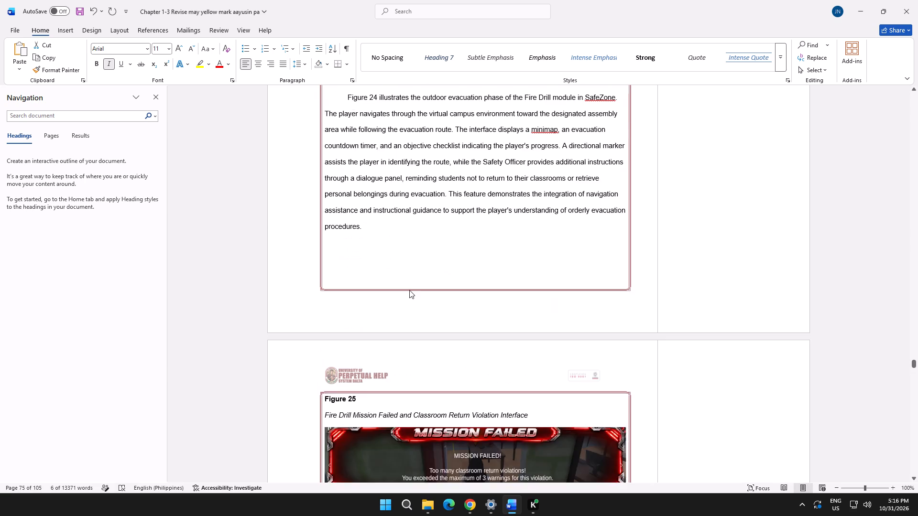
{"action": "scroll", "coordinate": [409, 290], "scroll_direction": "up", "scroll_amount": 17}
{"action": "left_click_drag", "start_coordinate": [547, 251], "coordinate": [494, 251]}
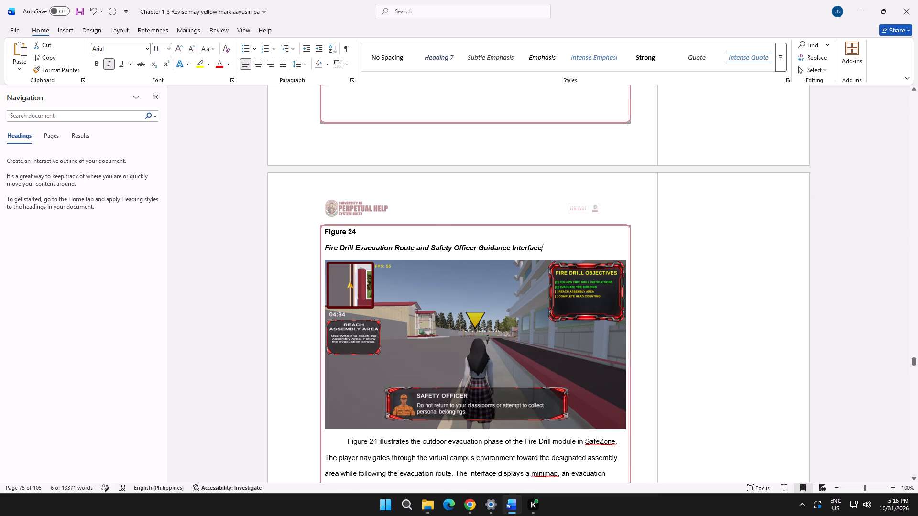
{"action": "left_click_drag", "start_coordinate": [494, 251], "coordinate": [328, 250]}
{"action": "left_click", "coordinate": [334, 232]}
Remove the bold from the italic titles of Figure 23 and Figure 22.
{"action": "scroll", "coordinate": [356, 294], "scroll_direction": "up", "scroll_amount": 15}
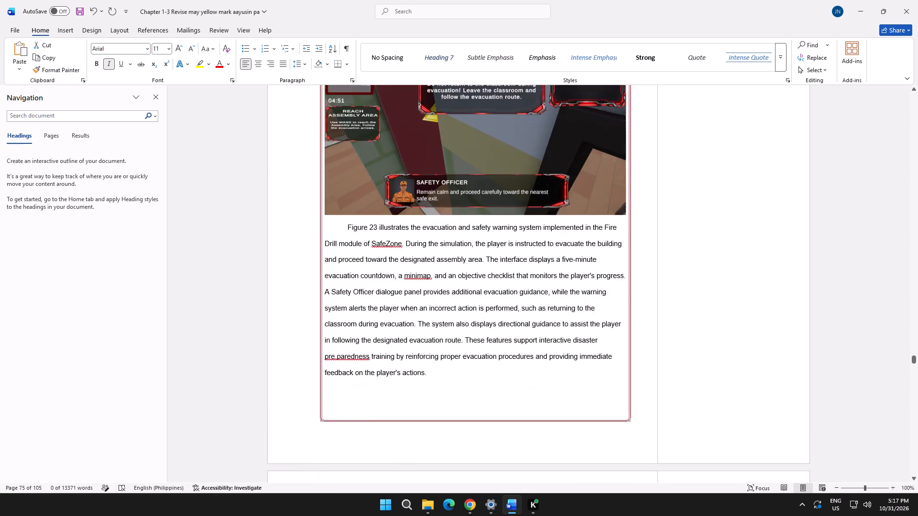
{"action": "scroll", "coordinate": [360, 305], "scroll_direction": "up", "scroll_amount": 9}
{"action": "left_click_drag", "start_coordinate": [492, 289], "coordinate": [333, 285]}
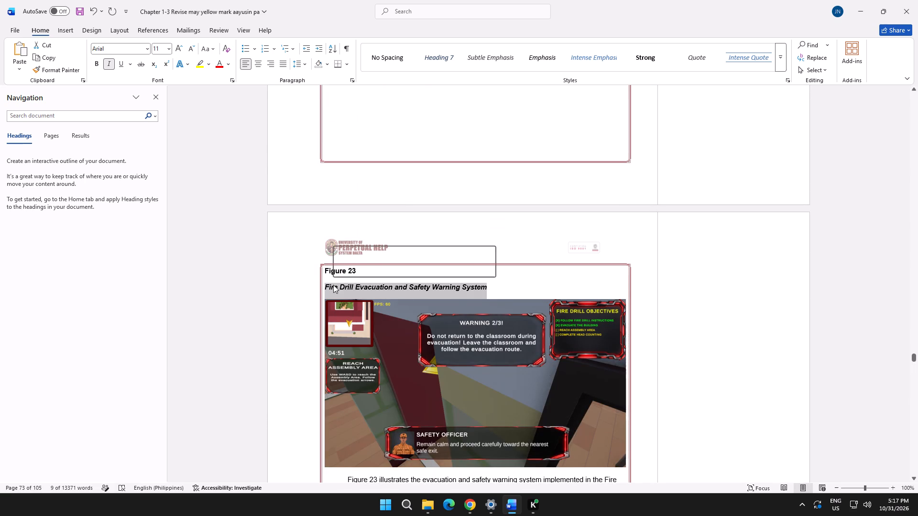
{"action": "left_click", "coordinate": [339, 269]}
{"action": "scroll", "coordinate": [376, 312], "scroll_direction": "up", "scroll_amount": 20}
{"action": "scroll", "coordinate": [376, 312], "scroll_direction": "up", "scroll_amount": 3}
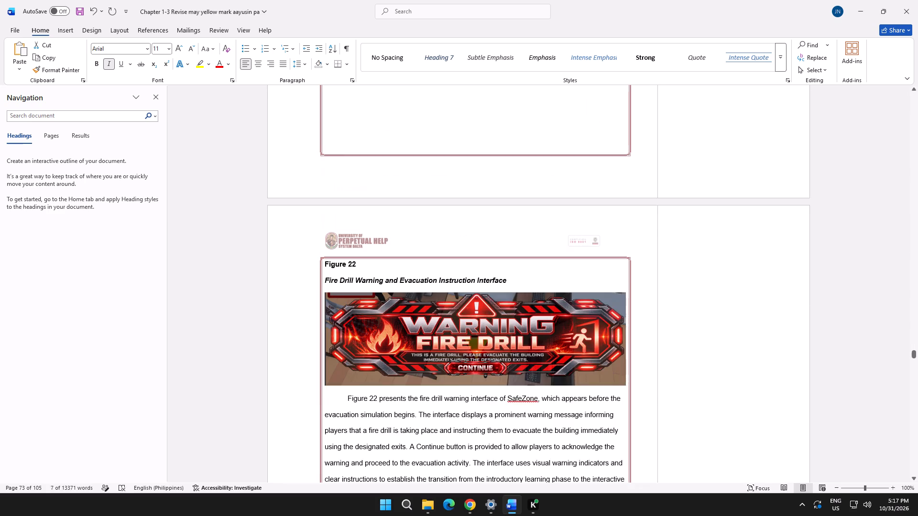
{"action": "left_click_drag", "start_coordinate": [512, 307], "coordinate": [324, 302]}
{"action": "left_click", "coordinate": [330, 286]}
Remove the bold from the titles of Figure 21 and Figure 20 so they are italic only.
{"action": "scroll", "coordinate": [372, 326], "scroll_direction": "up", "scroll_amount": 3}
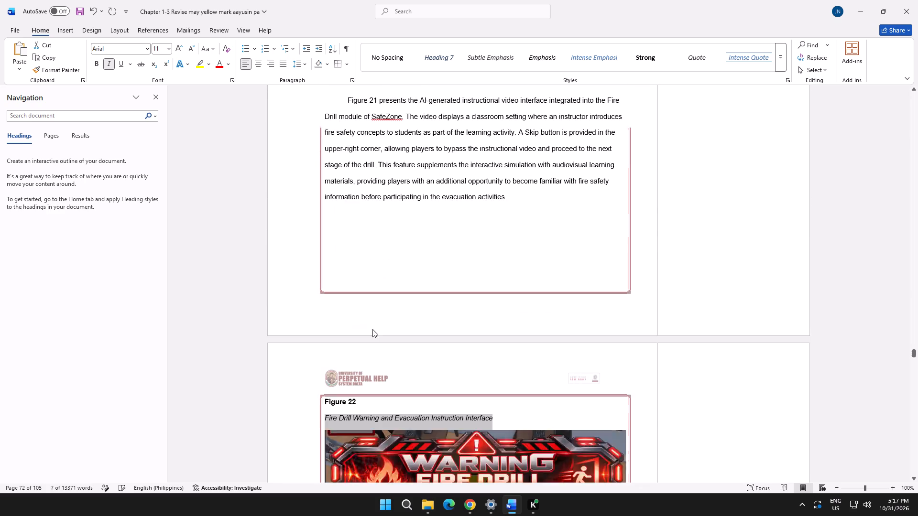
{"action": "scroll", "coordinate": [372, 329], "scroll_direction": "up", "scroll_amount": 19}
{"action": "left_click_drag", "start_coordinate": [509, 298], "coordinate": [333, 289]}
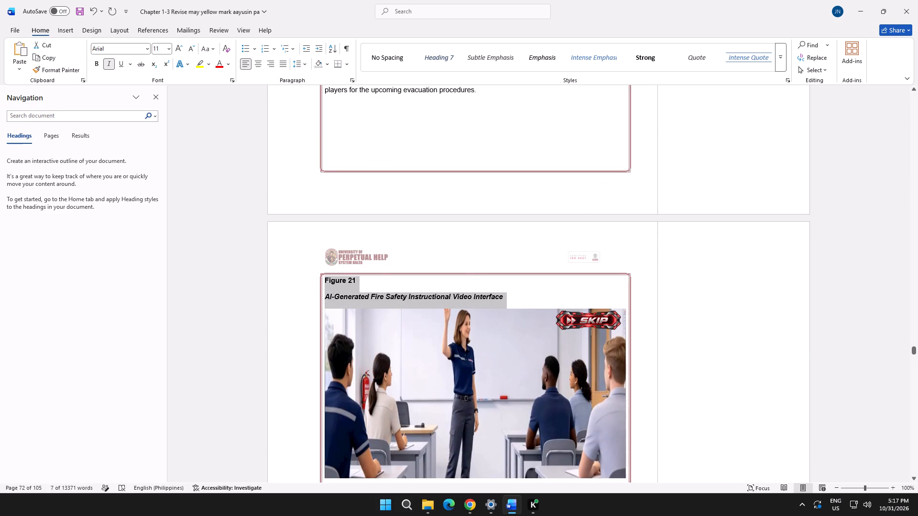
{"action": "left_click_drag", "start_coordinate": [333, 289], "coordinate": [325, 295]}
{"action": "left_click", "coordinate": [331, 279]}
{"action": "scroll", "coordinate": [377, 327], "scroll_direction": "up", "scroll_amount": 19}
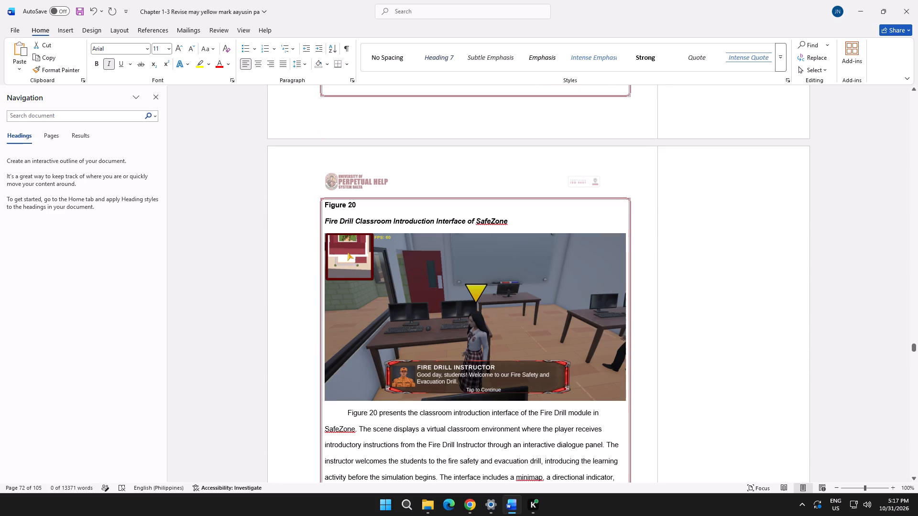
{"action": "left_click_drag", "start_coordinate": [516, 226], "coordinate": [316, 224]}
{"action": "left_click", "coordinate": [323, 207]}
Remove the bold from the titles of Figure 19 and Figure 18, keeping the italics.
{"action": "scroll", "coordinate": [361, 289], "scroll_direction": "up", "scroll_amount": 4}
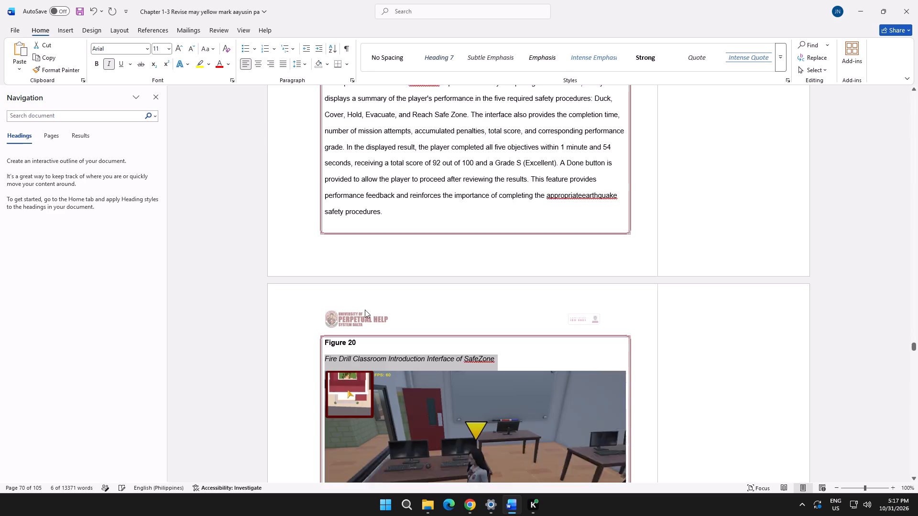
{"action": "scroll", "coordinate": [365, 310], "scroll_direction": "up", "scroll_amount": 16}
{"action": "left_click_drag", "start_coordinate": [588, 187], "coordinate": [427, 190]}
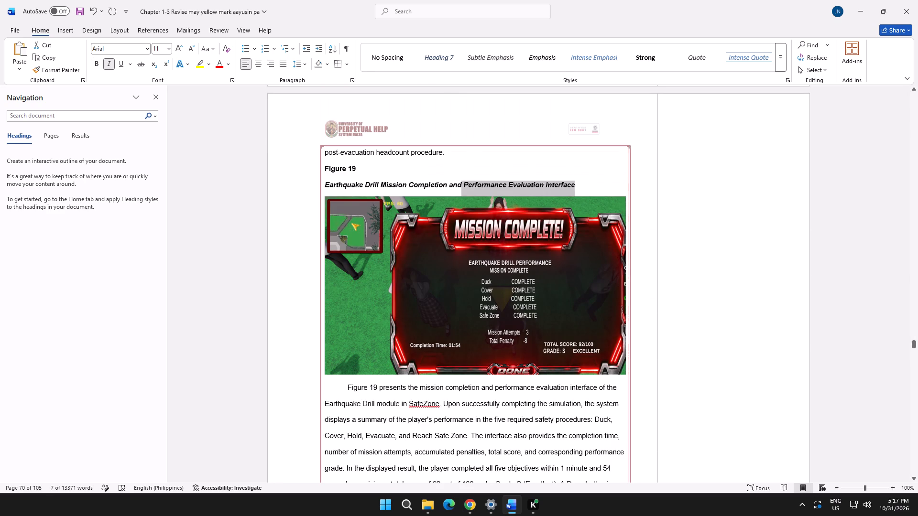
{"action": "left_click_drag", "start_coordinate": [427, 190], "coordinate": [320, 193]}
{"action": "left_click", "coordinate": [327, 179]}
{"action": "scroll", "coordinate": [398, 322], "scroll_direction": "up", "scroll_amount": 14}
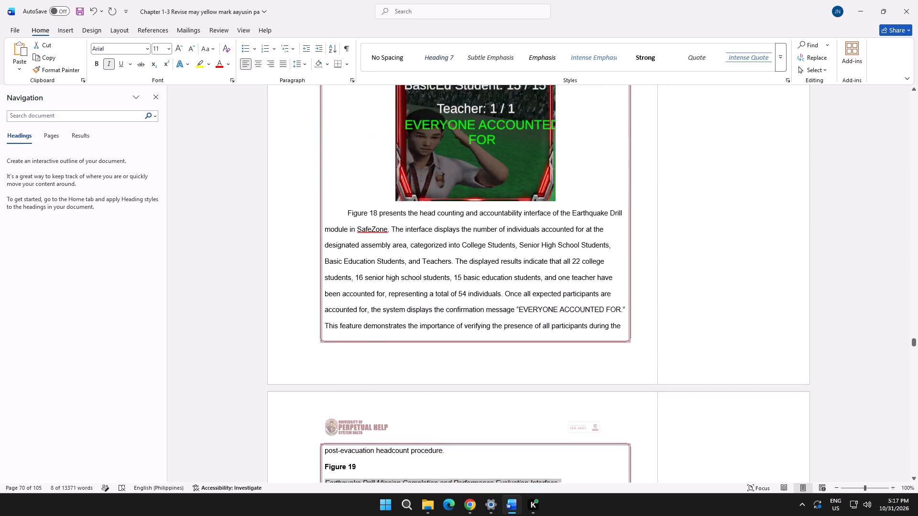
{"action": "scroll", "coordinate": [398, 335], "scroll_direction": "up", "scroll_amount": 12}
{"action": "left_click_drag", "start_coordinate": [534, 254], "coordinate": [333, 260]}
{"action": "left_click", "coordinate": [338, 244]}
Remove the bold from Figure 17's title, Earthquake Evacuation and Safety Warning System.
{"action": "scroll", "coordinate": [371, 329], "scroll_direction": "up", "scroll_amount": 20}
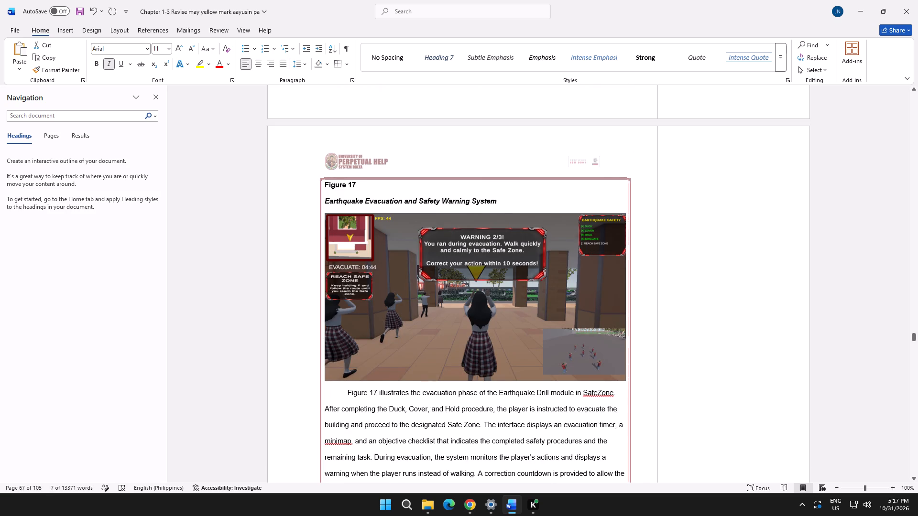
{"action": "left_click_drag", "start_coordinate": [503, 204], "coordinate": [333, 207]}
{"action": "left_click", "coordinate": [342, 193]}
Remove the bold from Figure 16's title and delete the blank line between the title and its screenshot.
{"action": "scroll", "coordinate": [364, 303], "scroll_direction": "up", "scroll_amount": 14}
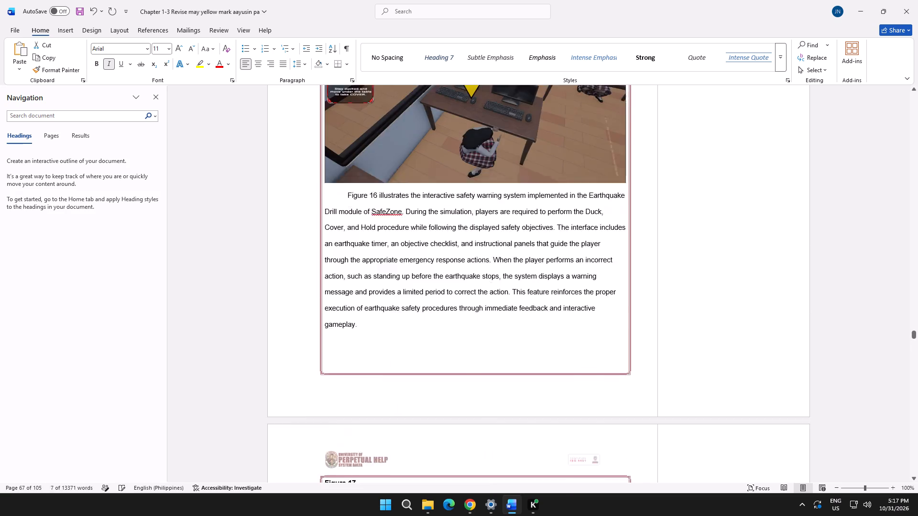
{"action": "scroll", "coordinate": [369, 352], "scroll_direction": "up", "scroll_amount": 12}
{"action": "left_click_drag", "start_coordinate": [502, 285], "coordinate": [323, 289]}
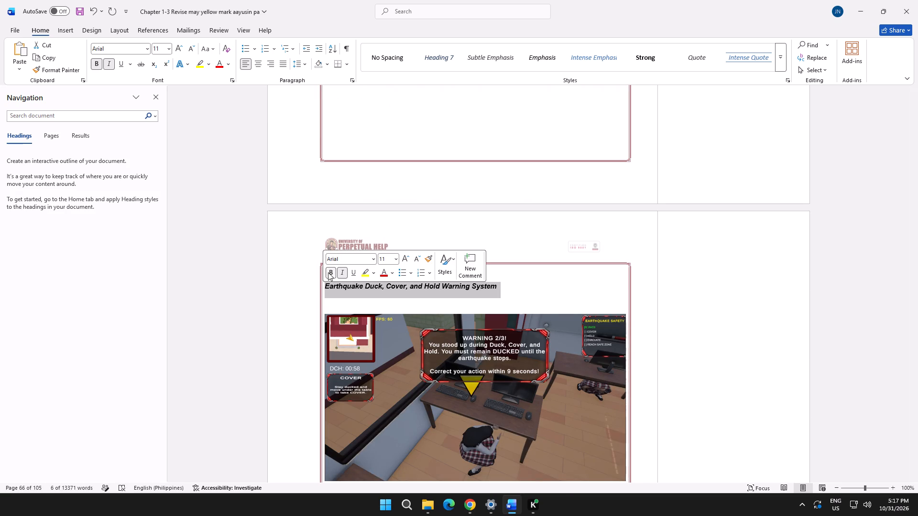
{"action": "left_click", "coordinate": [328, 272]}
{"action": "left_click", "coordinate": [336, 308]}
{"action": "key", "text": "BackSpace"}
Delete the blank line beneath Figure 15's title and remove the bold from that title.
{"action": "scroll", "coordinate": [340, 312], "scroll_direction": "up", "scroll_amount": 8}
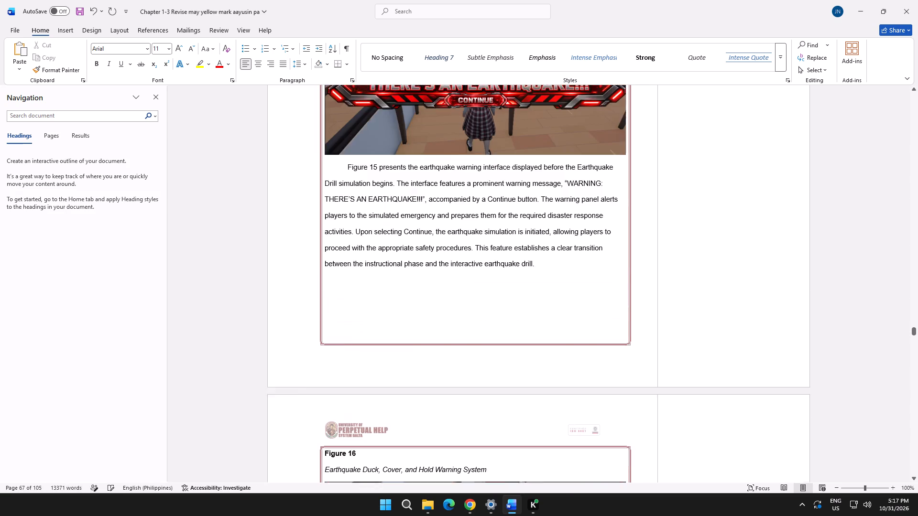
{"action": "scroll", "coordinate": [341, 320], "scroll_direction": "up", "scroll_amount": 10}
{"action": "left_click", "coordinate": [512, 208]}
{"action": "key", "text": "BackSpace"}
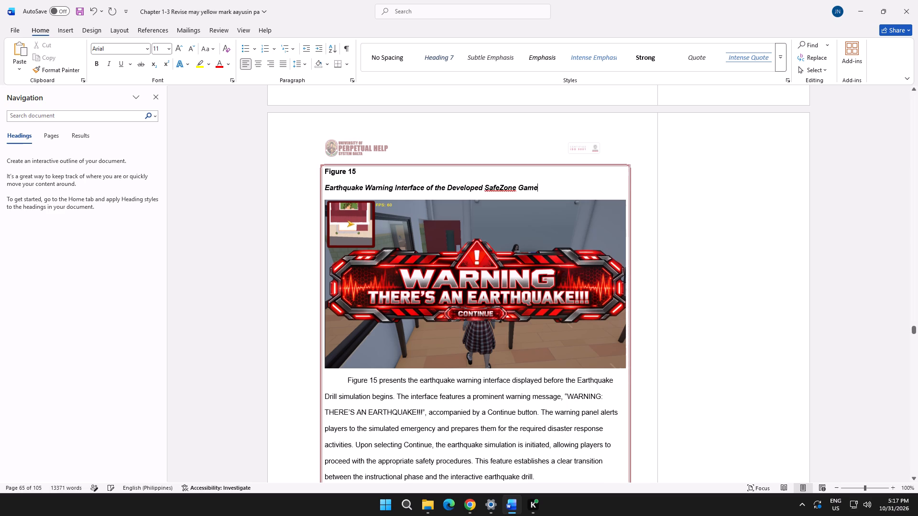
{"action": "left_click_drag", "start_coordinate": [549, 189], "coordinate": [324, 185]}
{"action": "left_click", "coordinate": [329, 171]}
Remove the bold from the titles of Figure 14 and Figure 13, keeping them italic.
{"action": "scroll", "coordinate": [363, 293], "scroll_direction": "up", "scroll_amount": 8}
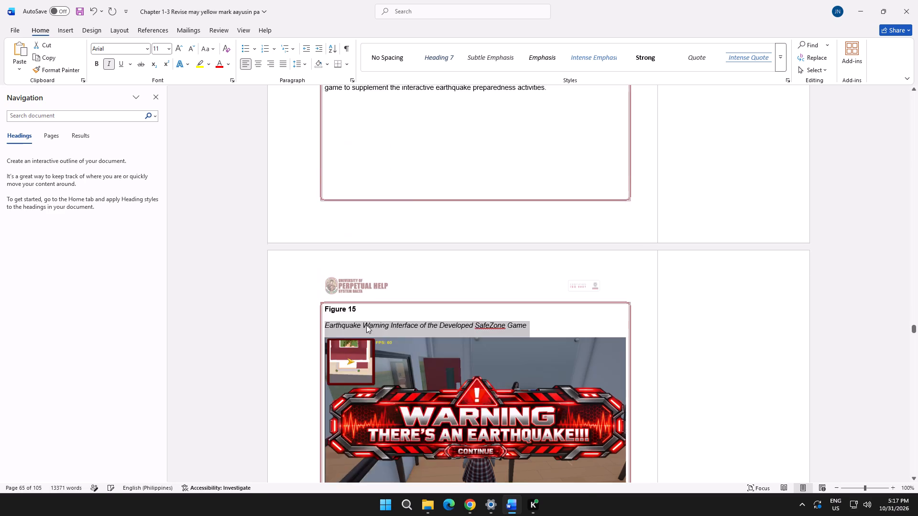
{"action": "scroll", "coordinate": [366, 325], "scroll_direction": "up", "scroll_amount": 18}
{"action": "left_click_drag", "start_coordinate": [547, 273], "coordinate": [324, 275]}
{"action": "left_click", "coordinate": [330, 257]}
{"action": "scroll", "coordinate": [374, 329], "scroll_direction": "up", "scroll_amount": 19}
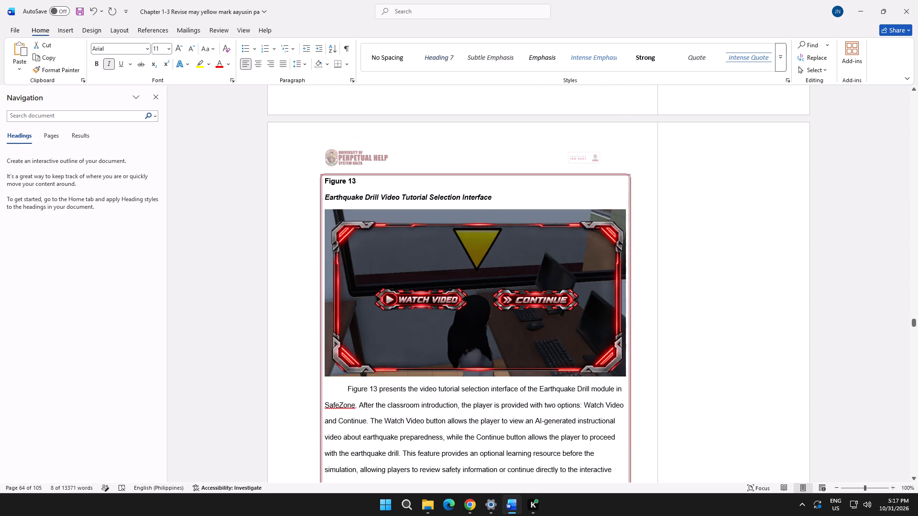
{"action": "left_click_drag", "start_coordinate": [500, 199], "coordinate": [316, 206]}
{"action": "left_click", "coordinate": [318, 190]}
{"action": "left_click", "coordinate": [323, 188]}
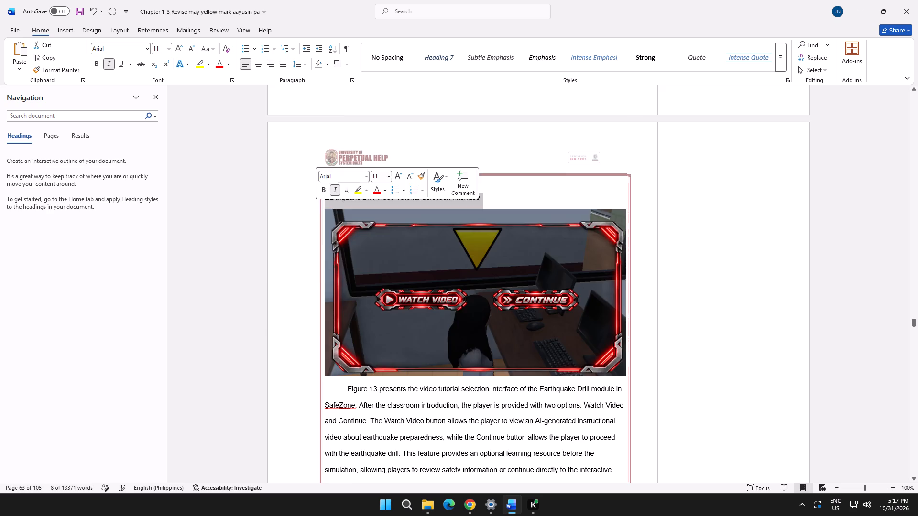
Remove the bold from the italic titles of Figure 12 and Figure 11.
{"action": "scroll", "coordinate": [383, 319], "scroll_direction": "up", "scroll_amount": 20}
{"action": "scroll", "coordinate": [383, 319], "scroll_direction": "up", "scroll_amount": 5}
{"action": "left_click_drag", "start_coordinate": [497, 262], "coordinate": [326, 263]}
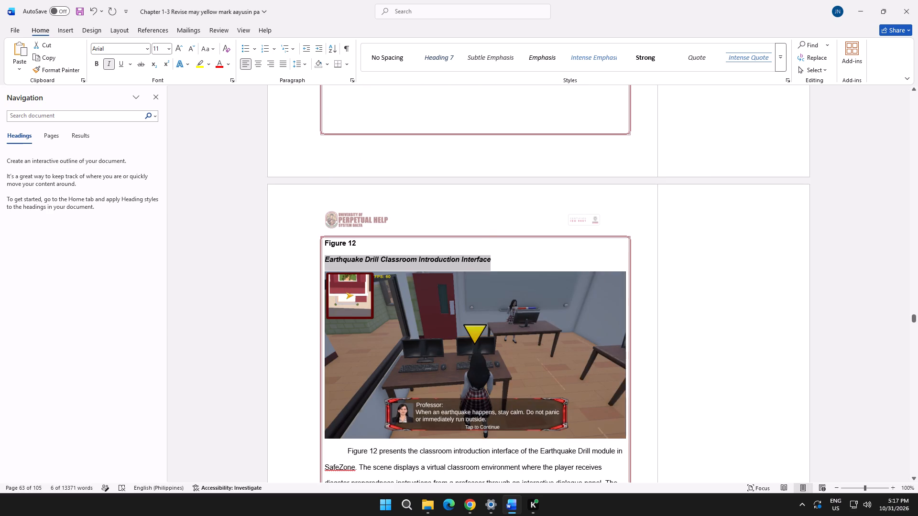
{"action": "left_click_drag", "start_coordinate": [326, 263], "coordinate": [323, 263]}
{"action": "left_click", "coordinate": [330, 246]}
{"action": "scroll", "coordinate": [372, 333], "scroll_direction": "up", "scroll_amount": 20}
{"action": "scroll", "coordinate": [376, 347], "scroll_direction": "up", "scroll_amount": 2}
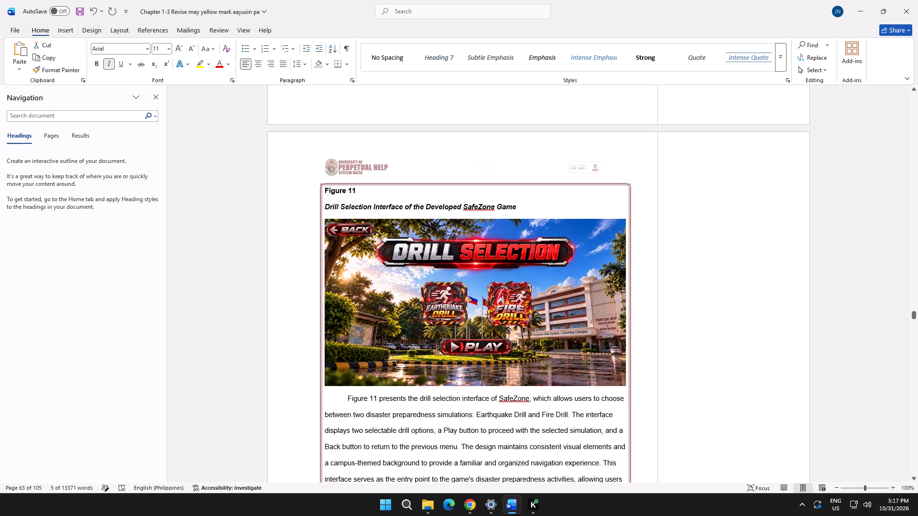
{"action": "left_click_drag", "start_coordinate": [527, 252], "coordinate": [313, 251]}
{"action": "left_click", "coordinate": [318, 236]}
Remove the bold from the titles of Figure 10 and Figure 9, keeping them italic.
{"action": "scroll", "coordinate": [380, 356], "scroll_direction": "up", "scroll_amount": 3}
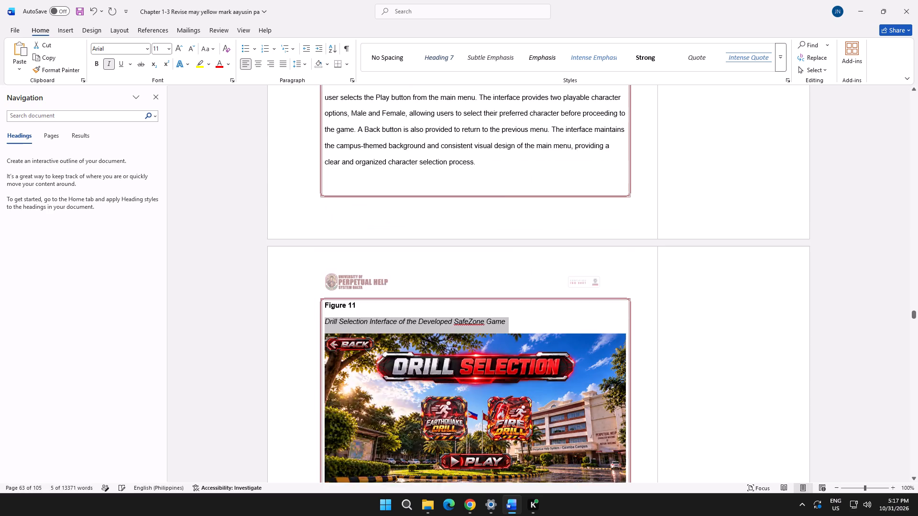
{"action": "scroll", "coordinate": [382, 361], "scroll_direction": "up", "scroll_amount": 11}
{"action": "left_click_drag", "start_coordinate": [542, 146], "coordinate": [328, 151]}
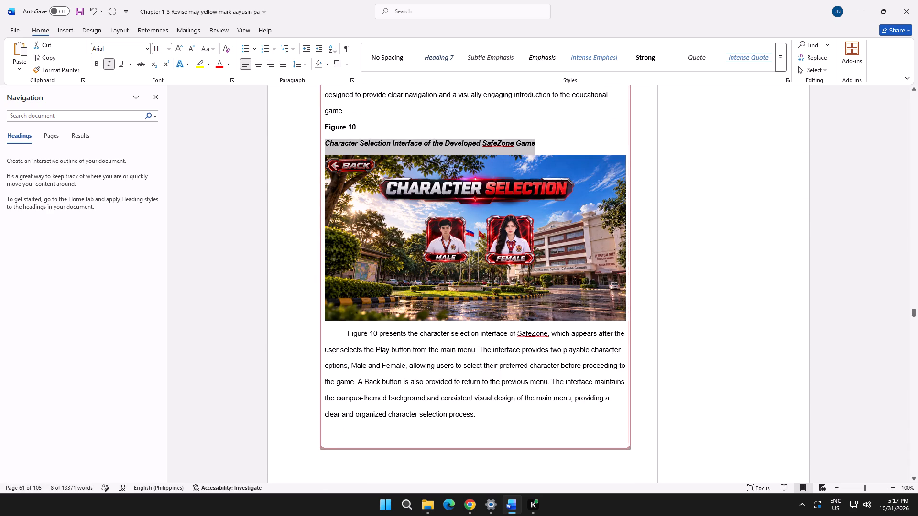
{"action": "left_click_drag", "start_coordinate": [328, 151], "coordinate": [328, 151]}
{"action": "left_click", "coordinate": [333, 136]}
{"action": "scroll", "coordinate": [363, 295], "scroll_direction": "up", "scroll_amount": 18}
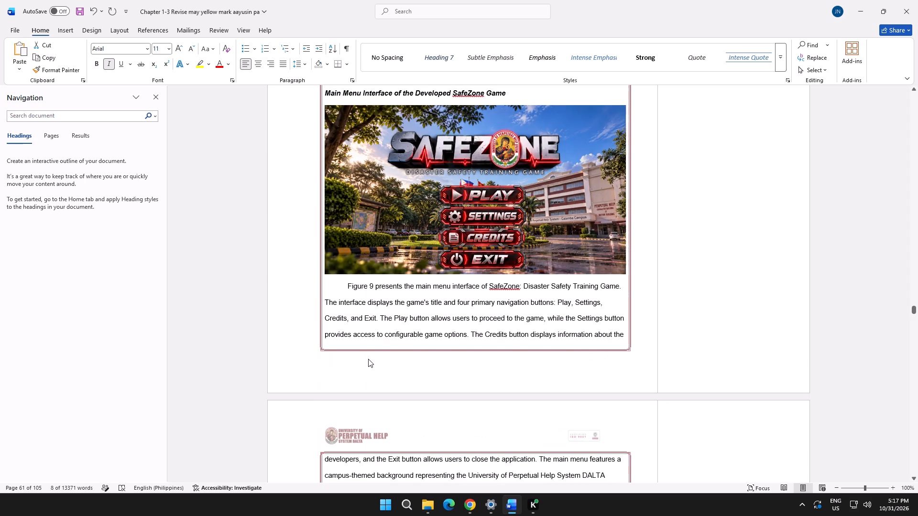
{"action": "scroll", "coordinate": [368, 359], "scroll_direction": "up", "scroll_amount": 6}
{"action": "left_click_drag", "start_coordinate": [513, 232], "coordinate": [330, 238]}
{"action": "left_click", "coordinate": [338, 222]}
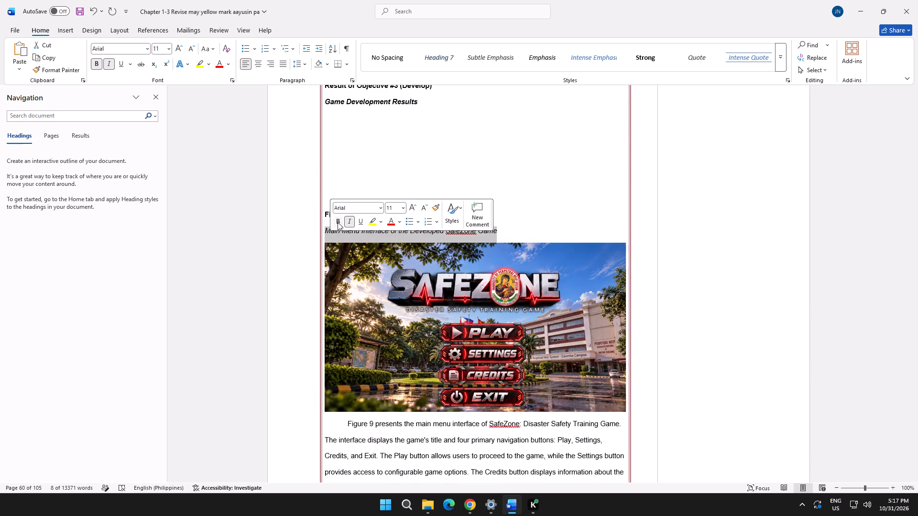
Add blank space above the Figure 16 and Figure 17 labels so each starts on the same page as its title.
{"action": "scroll", "coordinate": [371, 309], "scroll_direction": "up", "scroll_amount": 5}
{"action": "scroll", "coordinate": [377, 317], "scroll_direction": "down", "scroll_amount": 4}
{"action": "scroll", "coordinate": [347, 254], "scroll_direction": "down", "scroll_amount": 6}
{"action": "scroll", "coordinate": [373, 278], "scroll_direction": "down", "scroll_amount": 20}
{"action": "scroll", "coordinate": [373, 278], "scroll_direction": "down", "scroll_amount": 20}
{"action": "scroll", "coordinate": [373, 278], "scroll_direction": "down", "scroll_amount": 4}
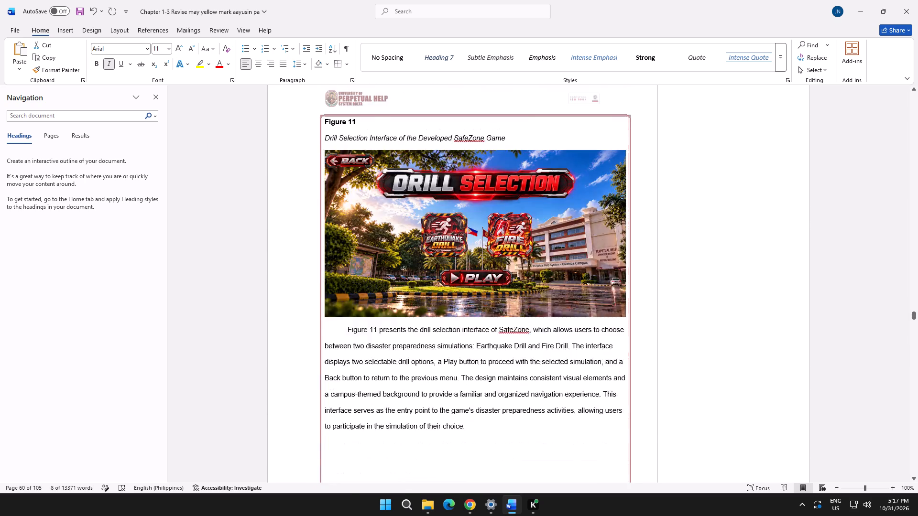
{"action": "scroll", "coordinate": [376, 299], "scroll_direction": "down", "scroll_amount": 20}
{"action": "scroll", "coordinate": [376, 299], "scroll_direction": "down", "scroll_amount": 20}
{"action": "scroll", "coordinate": [376, 299], "scroll_direction": "down", "scroll_amount": 20}
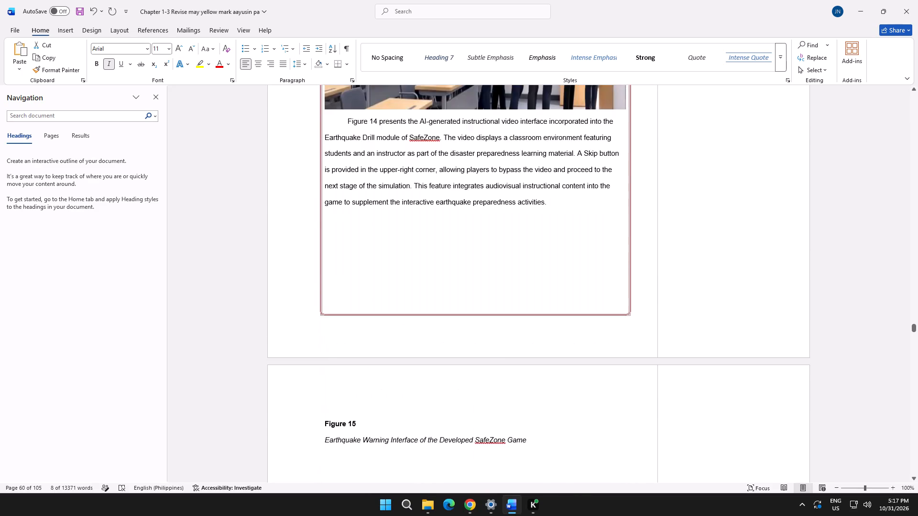
{"action": "scroll", "coordinate": [387, 206], "scroll_direction": "down", "scroll_amount": 20}
{"action": "scroll", "coordinate": [387, 206], "scroll_direction": "down", "scroll_amount": 16}
{"action": "scroll", "coordinate": [359, 312], "scroll_direction": "up", "scroll_amount": 7}
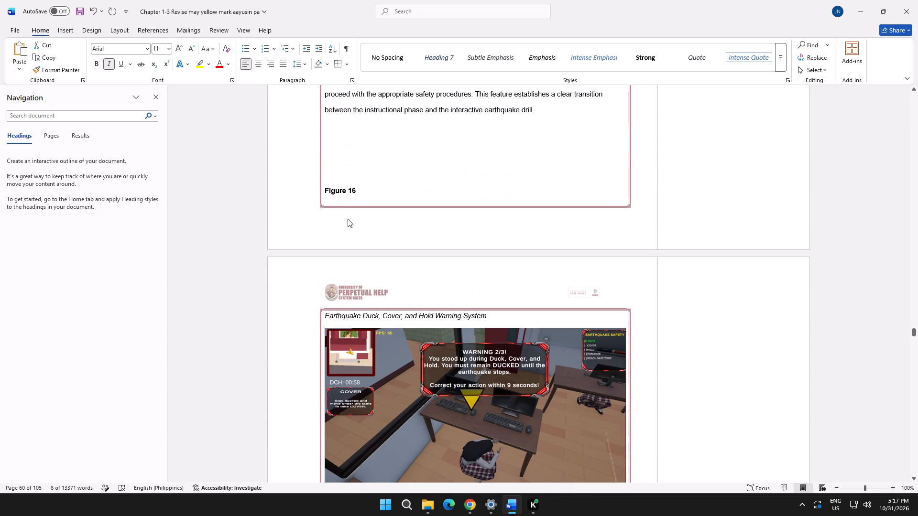
{"action": "left_click", "coordinate": [323, 190]}
{"action": "key", "text": "Return"}
{"action": "scroll", "coordinate": [382, 291], "scroll_direction": "down", "scroll_amount": 20}
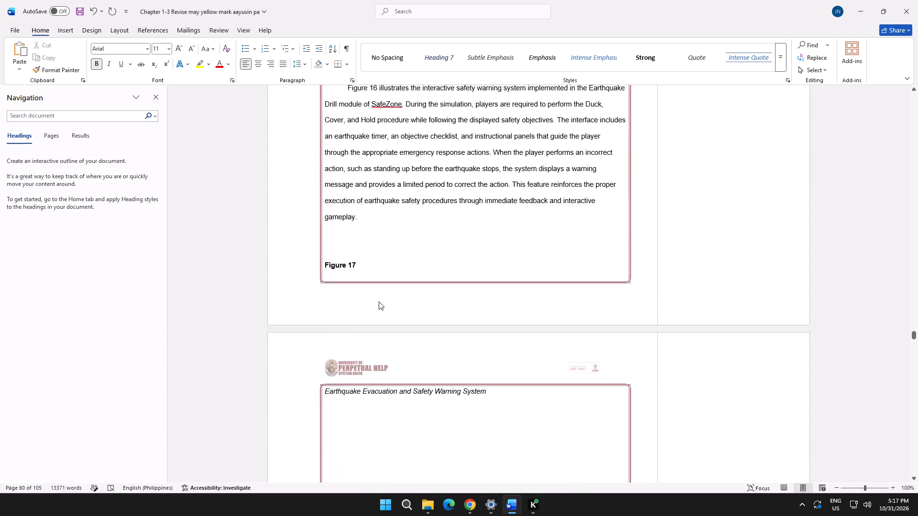
{"action": "scroll", "coordinate": [379, 301], "scroll_direction": "down", "scroll_amount": 1}
{"action": "left_click", "coordinate": [326, 219]}
{"action": "key", "text": "Return"}
Shrink Figure 18's head counting screenshot proportionally so its description takes up less of the following page.
{"action": "scroll", "coordinate": [382, 276], "scroll_direction": "down", "scroll_amount": 7}
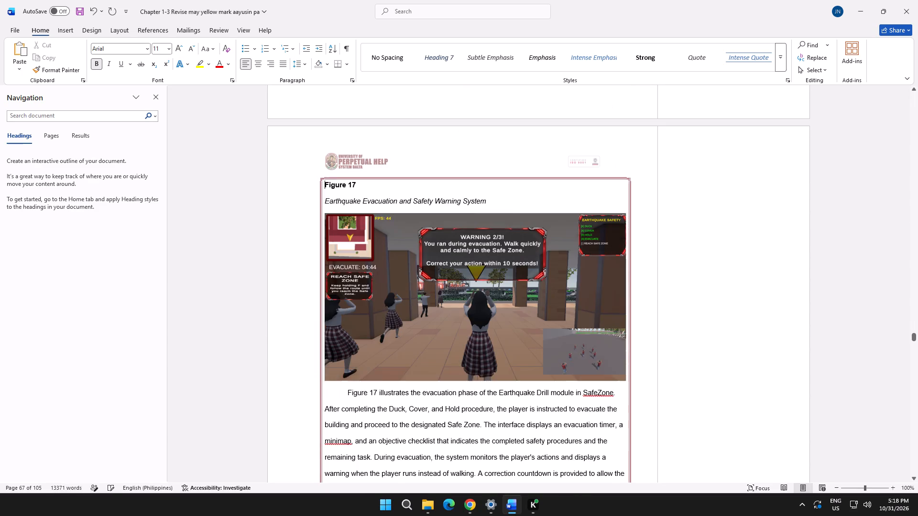
{"action": "scroll", "coordinate": [381, 283], "scroll_direction": "down", "scroll_amount": 19}
{"action": "scroll", "coordinate": [385, 284], "scroll_direction": "down", "scroll_amount": 12}
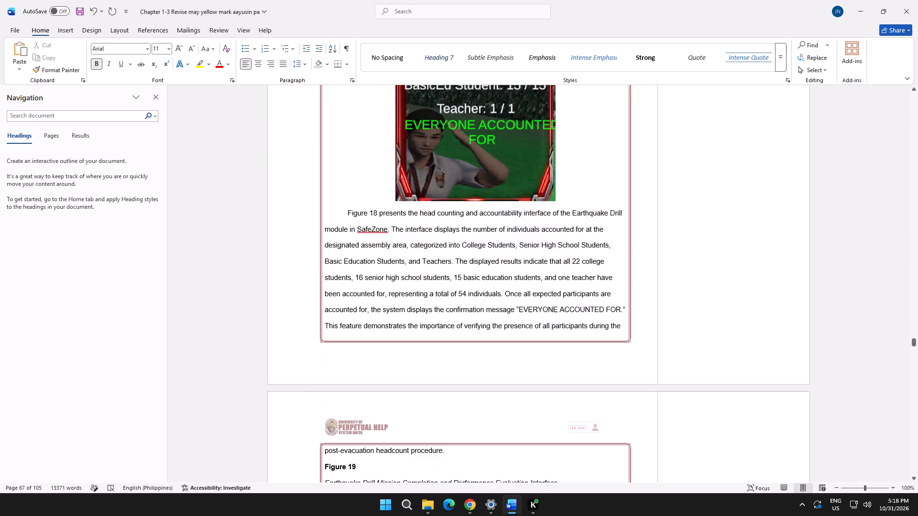
{"action": "scroll", "coordinate": [385, 288], "scroll_direction": "down", "scroll_amount": 16}
{"action": "scroll", "coordinate": [385, 288], "scroll_direction": "down", "scroll_amount": 12}
{"action": "scroll", "coordinate": [386, 287], "scroll_direction": "up", "scroll_amount": 6}
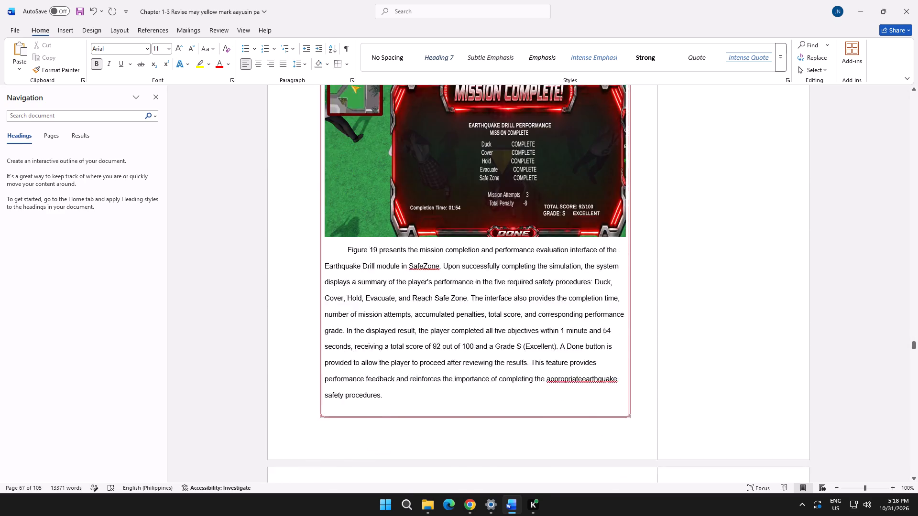
{"action": "scroll", "coordinate": [386, 287], "scroll_direction": "up", "scroll_amount": 16}
{"action": "scroll", "coordinate": [387, 287], "scroll_direction": "up", "scroll_amount": 19}
{"action": "scroll", "coordinate": [388, 290], "scroll_direction": "down", "scroll_amount": 7}
{"action": "left_click", "coordinate": [421, 292]}
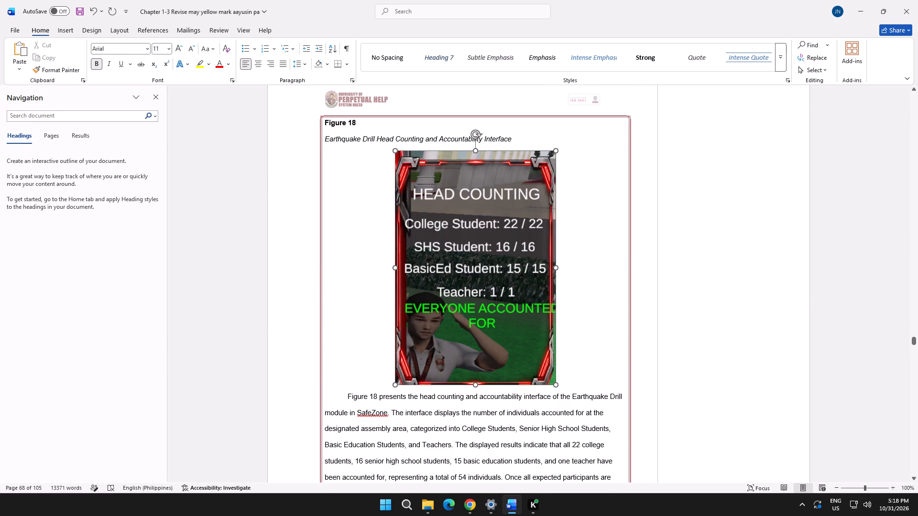
{"action": "left_click_drag", "start_coordinate": [396, 383], "coordinate": [399, 355]}
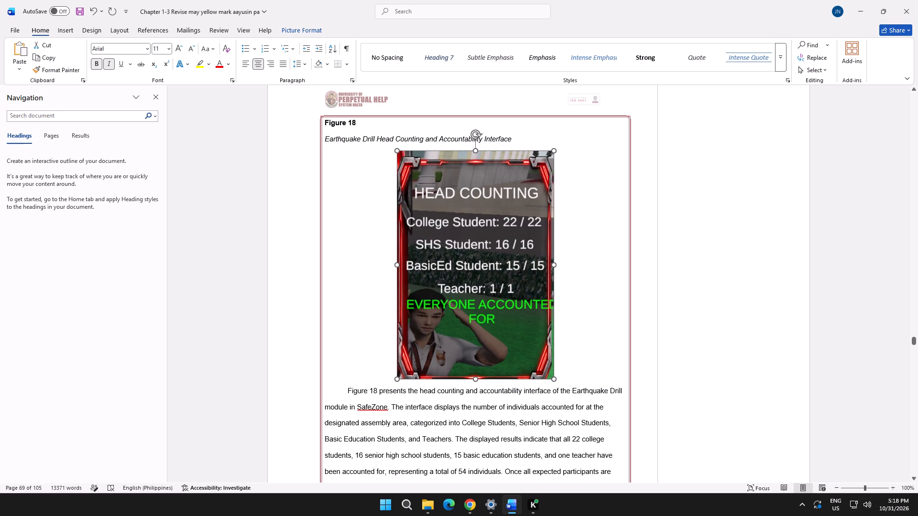
{"action": "left_click_drag", "start_coordinate": [399, 355], "coordinate": [412, 333]}
Fine-tune the size of Figure 18's screenshot so its whole description fits on the same page.
{"action": "scroll", "coordinate": [359, 347], "scroll_direction": "down", "scroll_amount": 7}
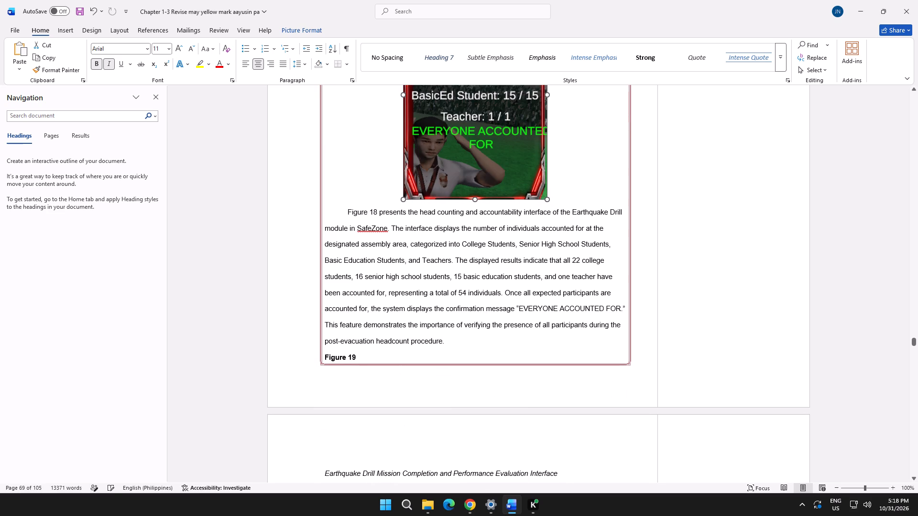
{"action": "scroll", "coordinate": [369, 339], "scroll_direction": "up", "scroll_amount": 5}
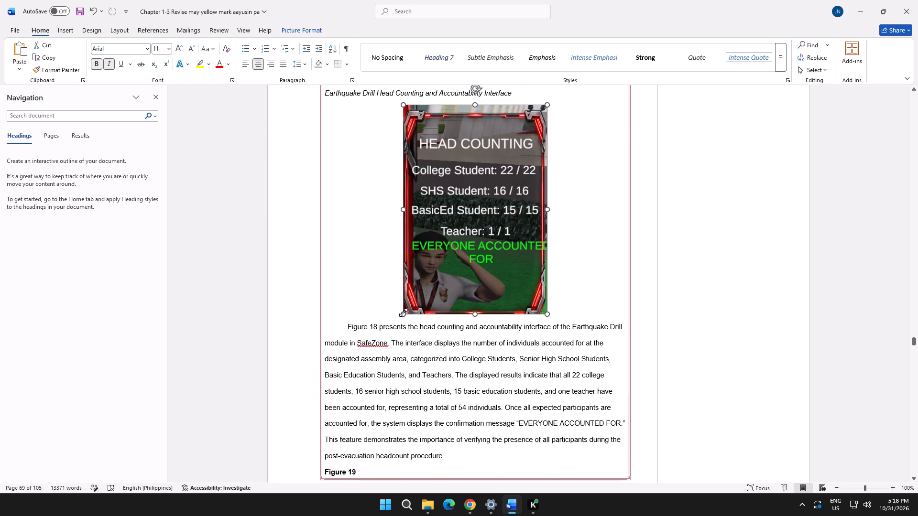
{"action": "left_click_drag", "start_coordinate": [403, 312], "coordinate": [398, 316]}
{"action": "scroll", "coordinate": [383, 344], "scroll_direction": "down", "scroll_amount": 18}
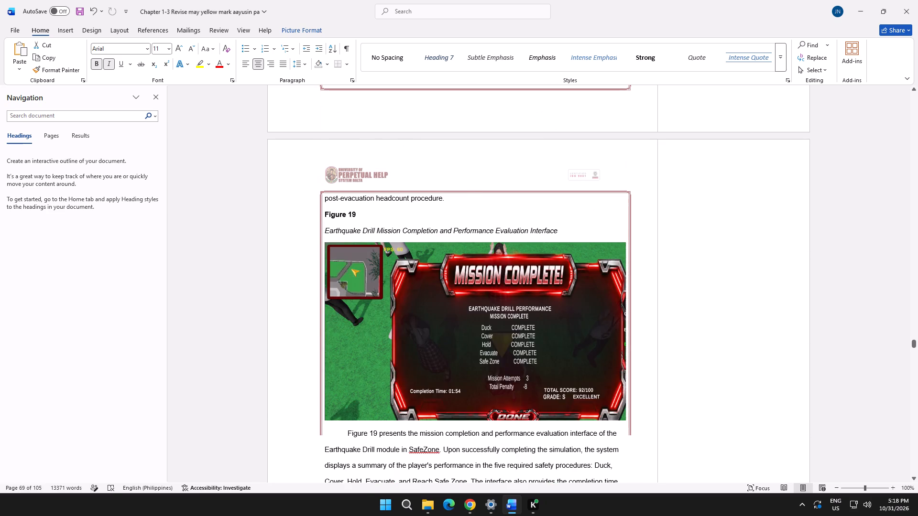
{"action": "scroll", "coordinate": [381, 346], "scroll_direction": "up", "scroll_amount": 13}
{"action": "left_click_drag", "start_coordinate": [402, 206], "coordinate": [405, 204]}
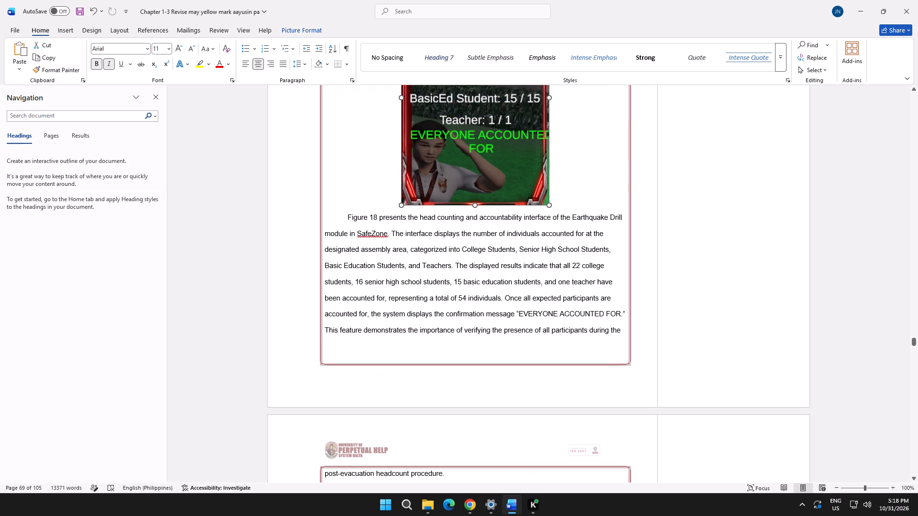
{"action": "left_click_drag", "start_coordinate": [405, 204], "coordinate": [411, 200]}
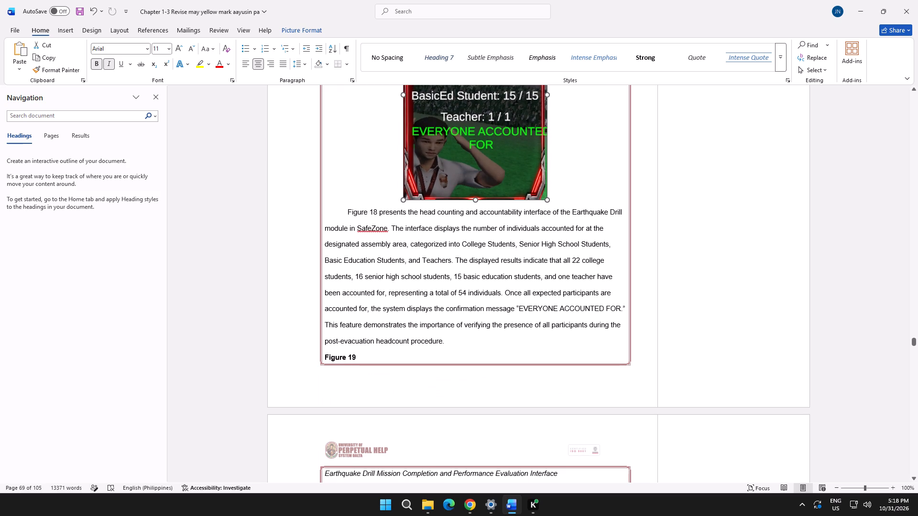
{"action": "left_click_drag", "start_coordinate": [411, 200], "coordinate": [410, 201]}
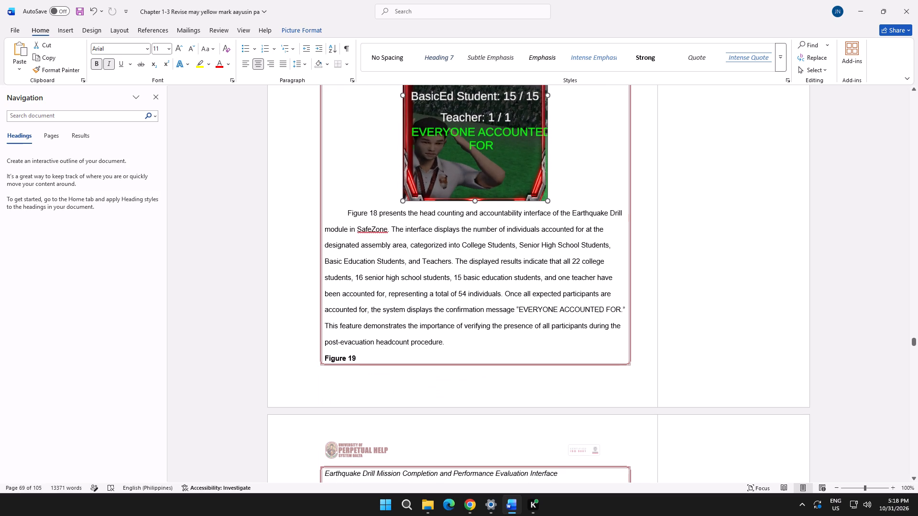
{"action": "left_click_drag", "start_coordinate": [410, 201], "coordinate": [412, 201]}
Add blank space above the Figure 19 label so it moves to the page with its title.
{"action": "left_click", "coordinate": [452, 442]}
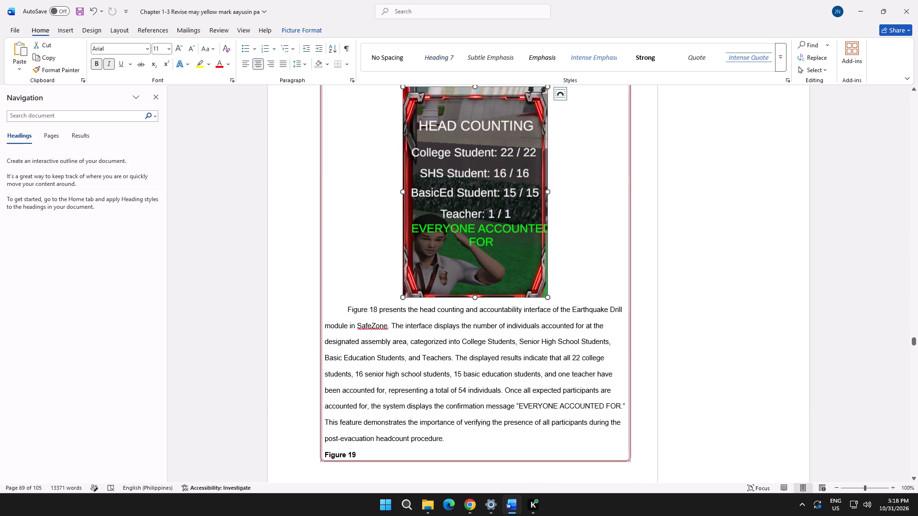
{"action": "key", "text": "Return"}
{"action": "scroll", "coordinate": [450, 413], "scroll_direction": "down", "scroll_amount": 5}
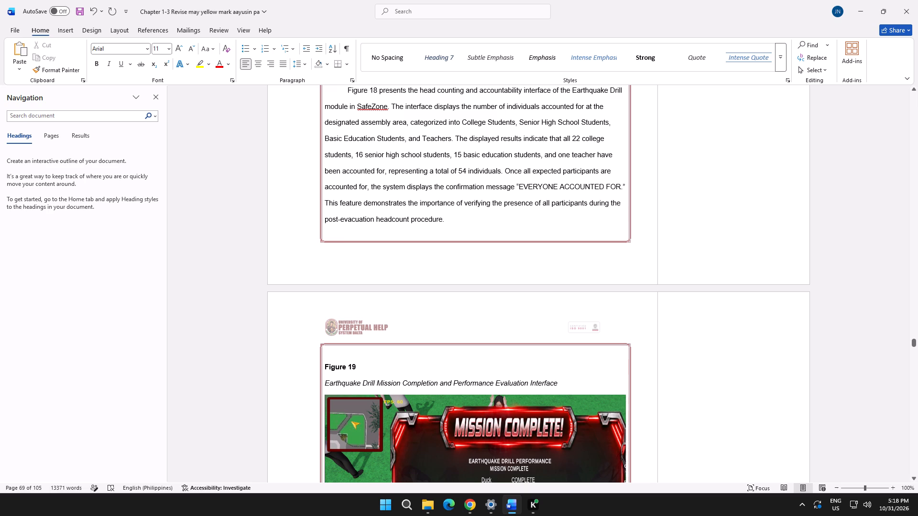
{"action": "key", "text": "BackSpace"}
{"action": "key", "text": "BackSpace"}
{"action": "left_click", "coordinate": [325, 234]}
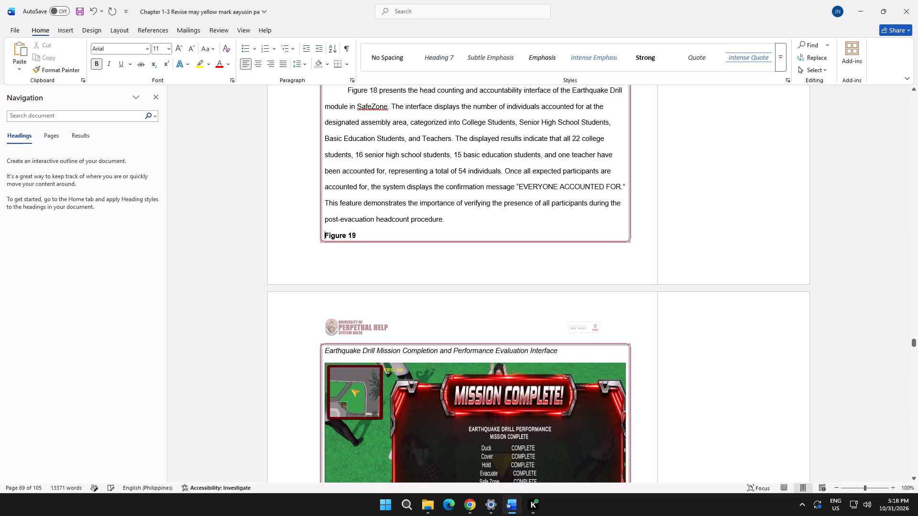
{"action": "key", "text": "Return"}
{"action": "key", "text": "BackSpace"}
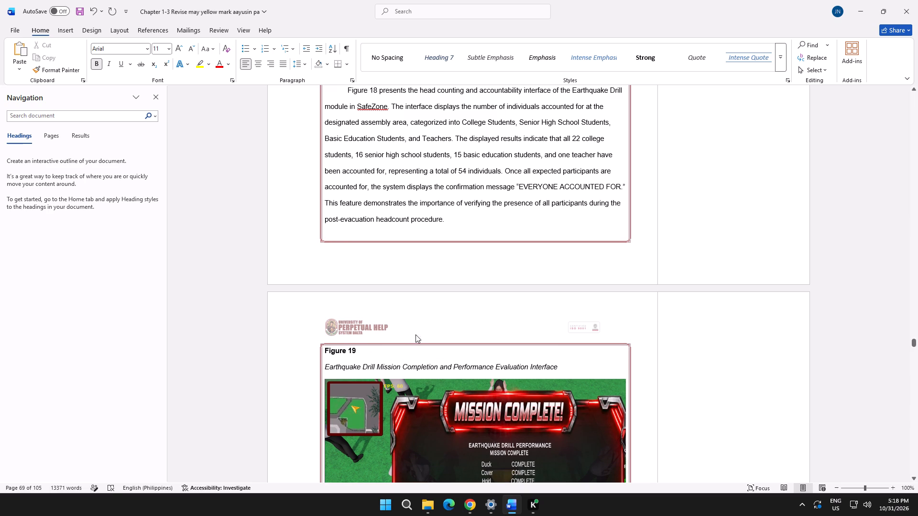
Insert a line break before the Figure 20 label to bring it onto the page with its title.
{"action": "scroll", "coordinate": [439, 331], "scroll_direction": "down", "scroll_amount": 4}
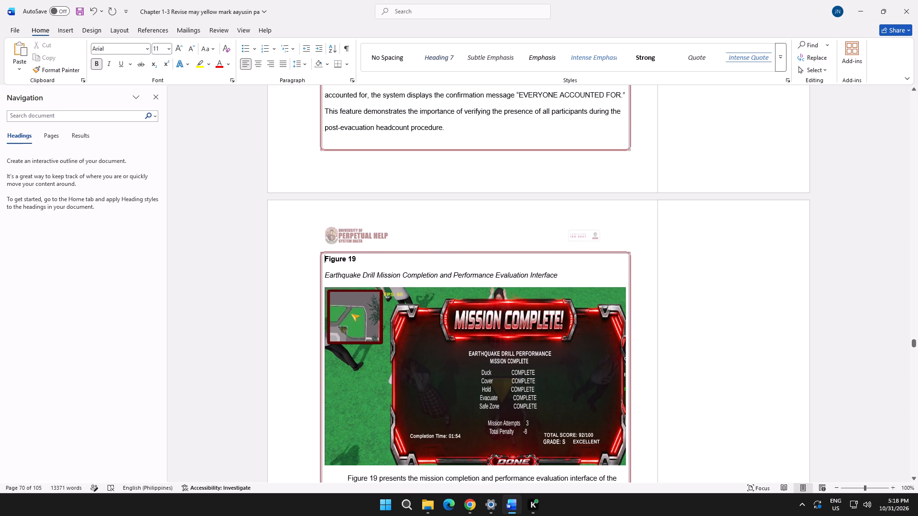
{"action": "scroll", "coordinate": [531, 287], "scroll_direction": "down", "scroll_amount": 12}
{"action": "scroll", "coordinate": [472, 308], "scroll_direction": "down", "scroll_amount": 5}
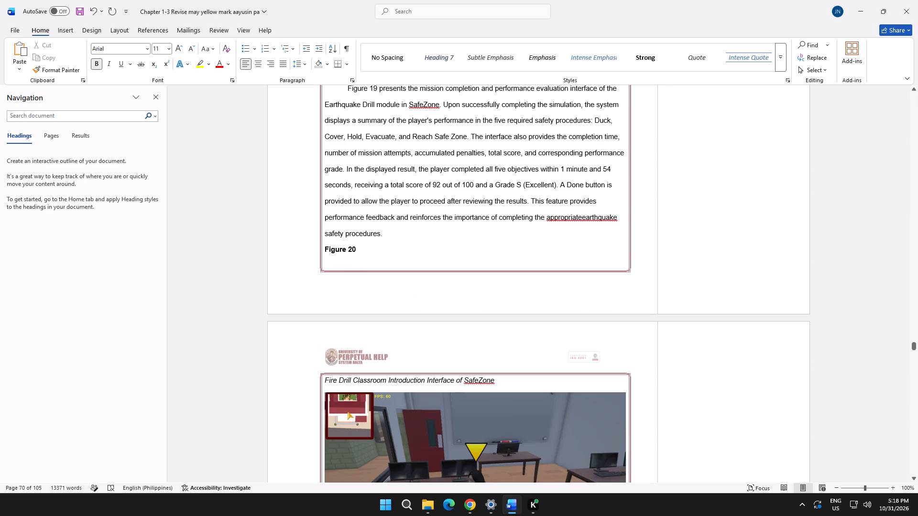
{"action": "left_click", "coordinate": [326, 247]}
{"action": "key", "text": "Return"}
Check the captions, screenshots and page breaks of Figures 20 to 26.
{"action": "scroll", "coordinate": [384, 259], "scroll_direction": "down", "scroll_amount": 15}
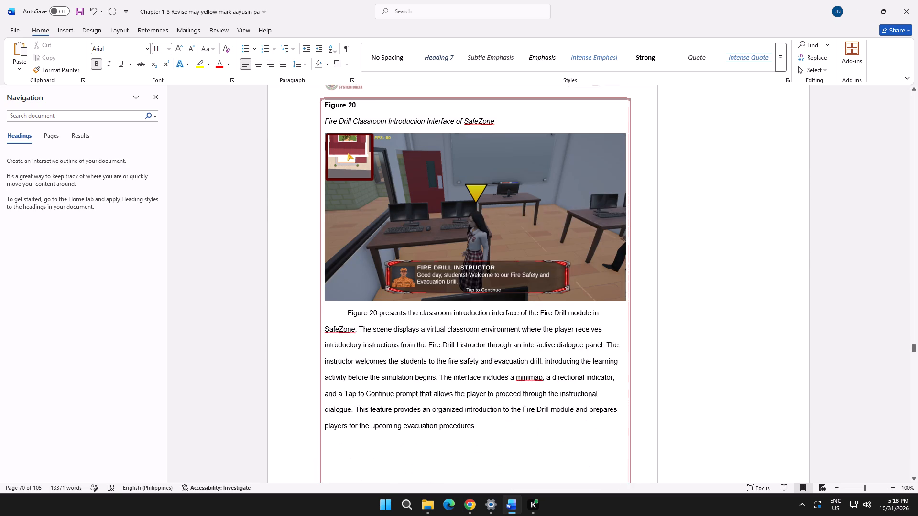
{"action": "scroll", "coordinate": [385, 268], "scroll_direction": "down", "scroll_amount": 10}
{"action": "scroll", "coordinate": [385, 273], "scroll_direction": "down", "scroll_amount": 20}
{"action": "scroll", "coordinate": [385, 273], "scroll_direction": "down", "scroll_amount": 6}
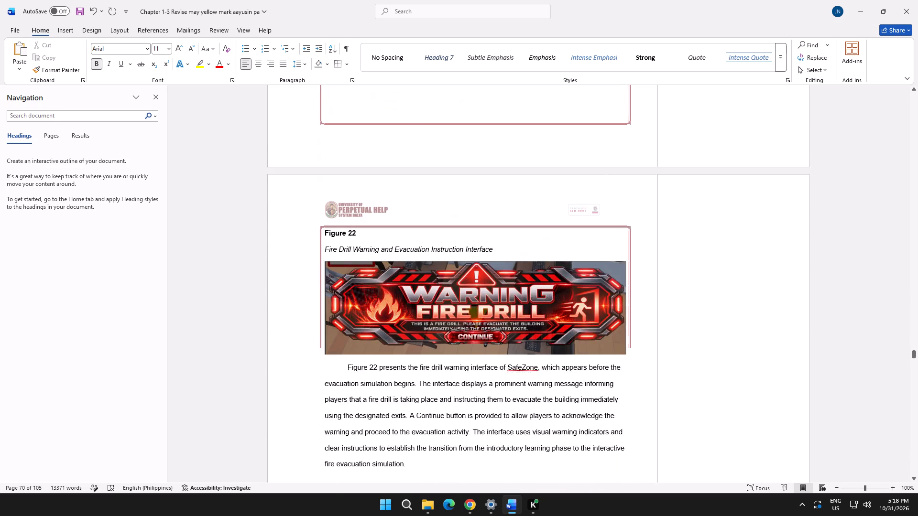
{"action": "scroll", "coordinate": [387, 290], "scroll_direction": "down", "scroll_amount": 20}
{"action": "scroll", "coordinate": [387, 290], "scroll_direction": "down", "scroll_amount": 20}
{"action": "scroll", "coordinate": [386, 299], "scroll_direction": "down", "scroll_amount": 7}
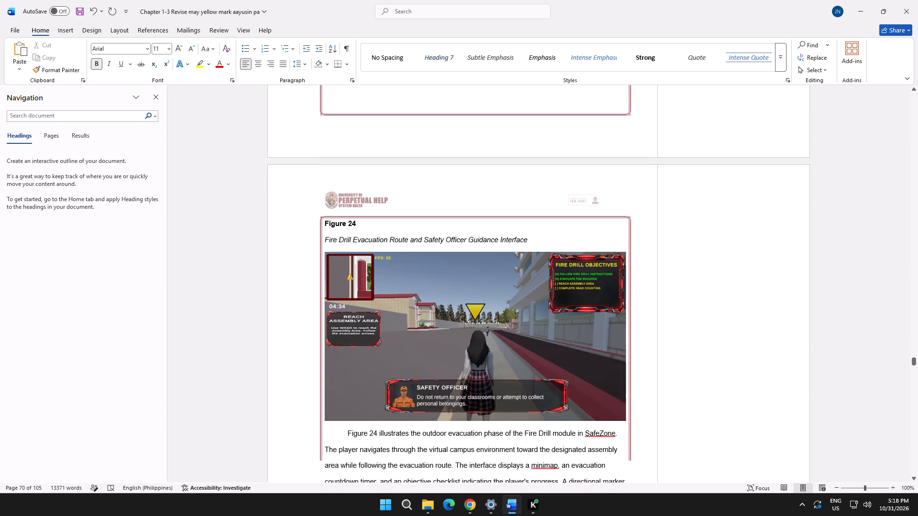
{"action": "scroll", "coordinate": [387, 301], "scroll_direction": "down", "scroll_amount": 15}
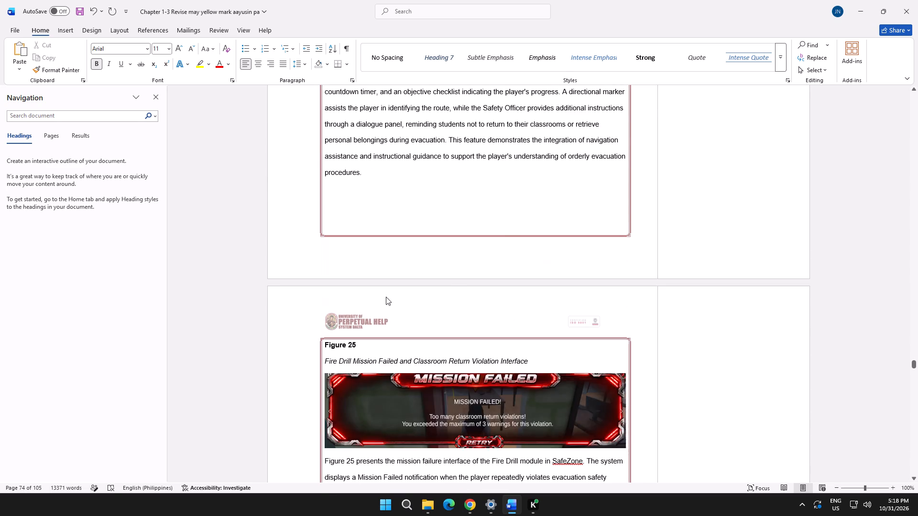
{"action": "scroll", "coordinate": [386, 297], "scroll_direction": "down", "scroll_amount": 7}
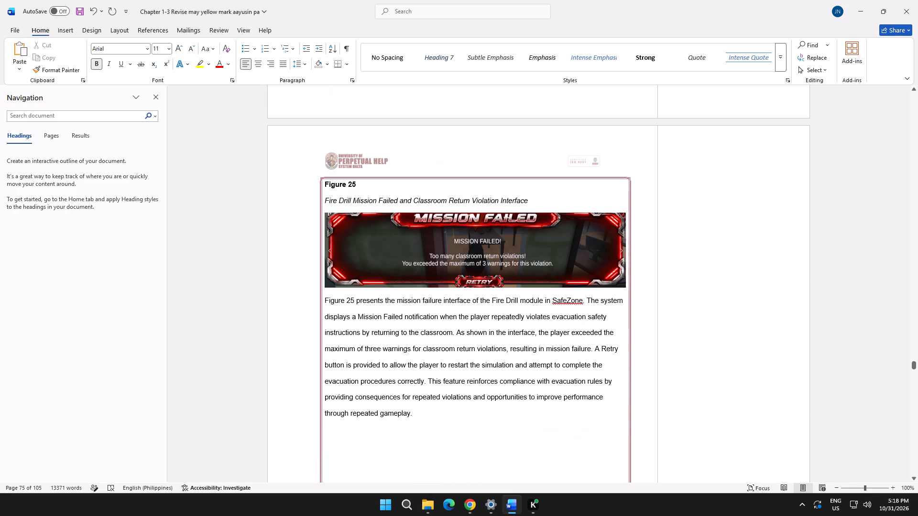
{"action": "scroll", "coordinate": [386, 298], "scroll_direction": "down", "scroll_amount": 16}
{"action": "scroll", "coordinate": [361, 212], "scroll_direction": "down", "scroll_amount": 3}
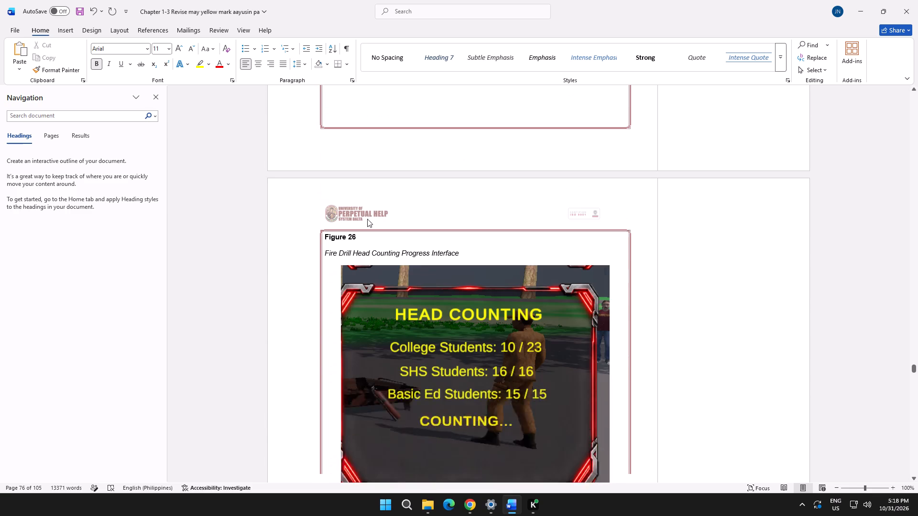
{"action": "scroll", "coordinate": [367, 219], "scroll_direction": "down", "scroll_amount": 13}
{"action": "scroll", "coordinate": [397, 269], "scroll_direction": "up", "scroll_amount": 20}
{"action": "scroll", "coordinate": [397, 269], "scroll_direction": "up", "scroll_amount": 4}
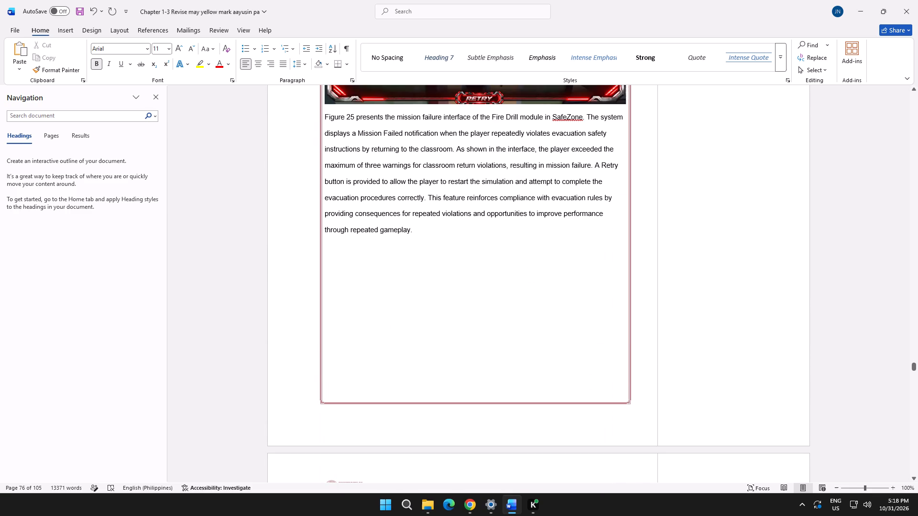
{"action": "scroll", "coordinate": [401, 289], "scroll_direction": "down", "scroll_amount": 14}
{"action": "scroll", "coordinate": [428, 294], "scroll_direction": "down", "scroll_amount": 7}
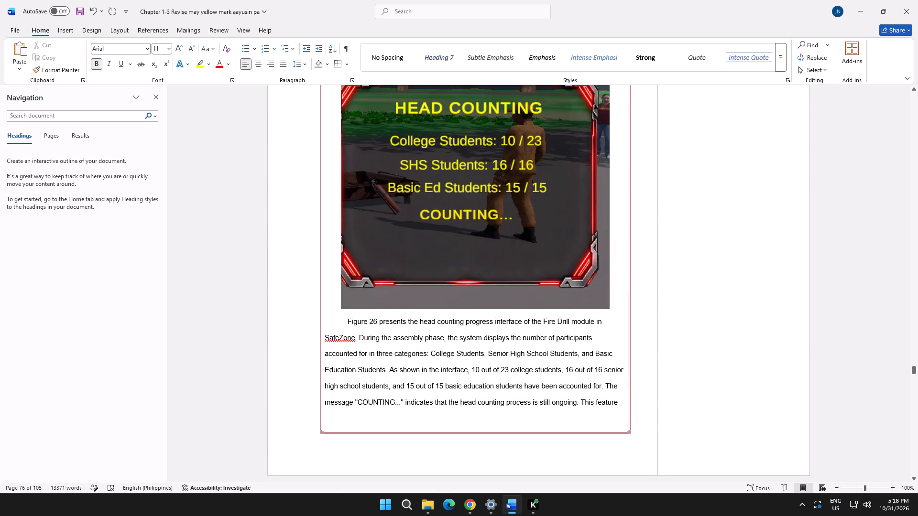
{"action": "scroll", "coordinate": [425, 282], "scroll_direction": "down", "scroll_amount": 15}
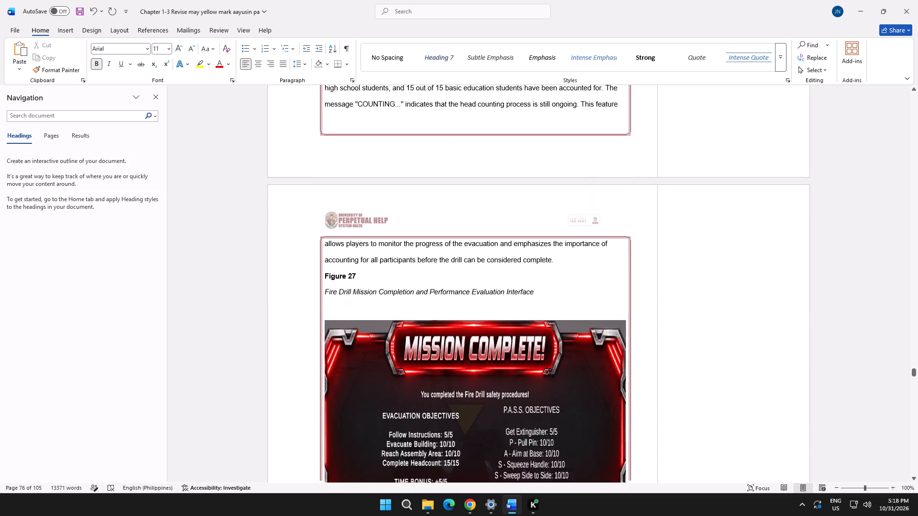
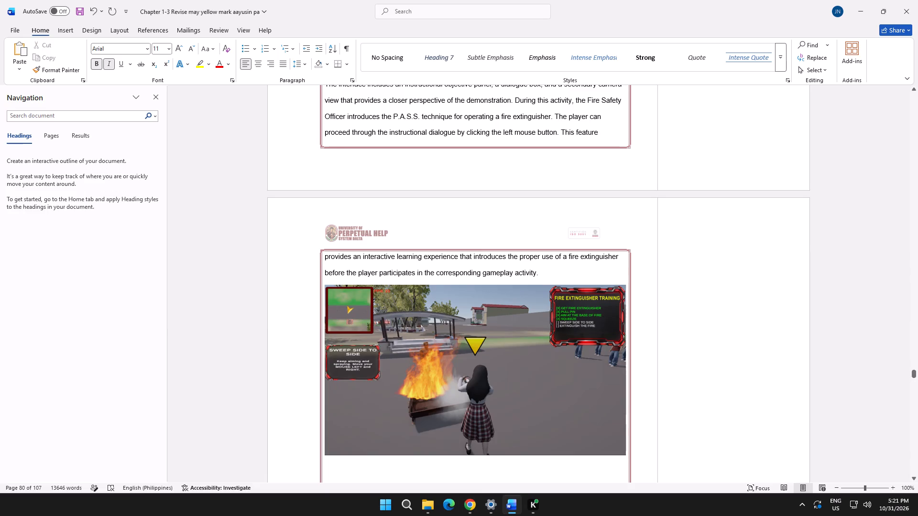
Paste the Fire Extinguisher P.A.S.S. Training Interface caption above the fire screenshot in Word, remove the title's indent, and number it Figure 29.
{"action": "key", "text": "shift+Return"}
{"action": "key", "text": "ctrl+v"}
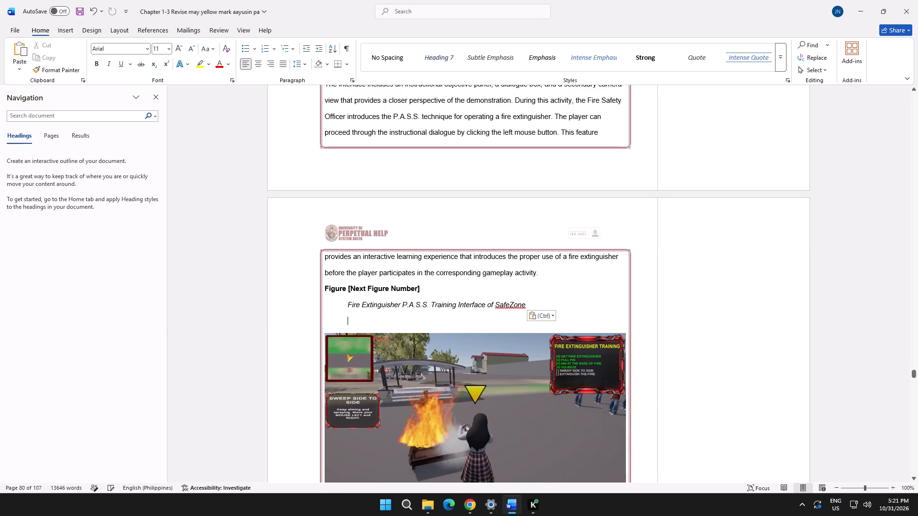
{"action": "left_click", "coordinate": [348, 306]}
{"action": "key", "text": "BackSpace"}
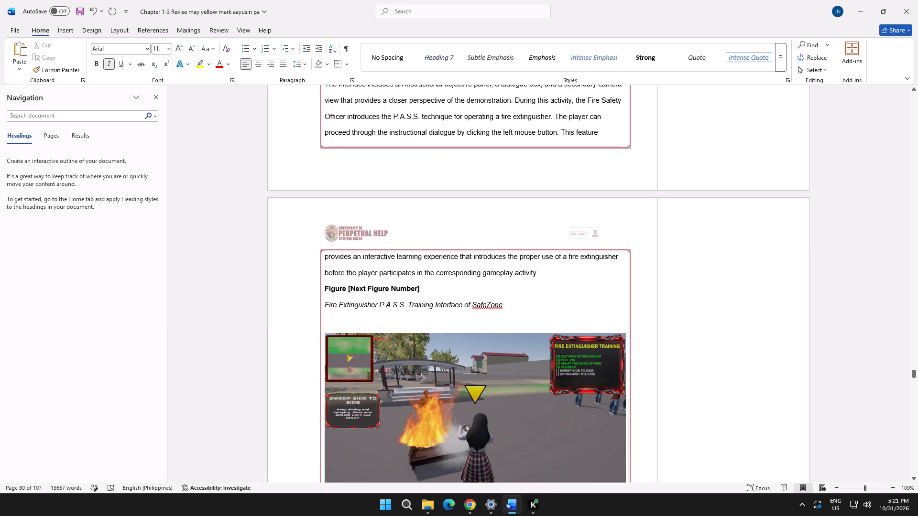
{"action": "left_click_drag", "start_coordinate": [426, 290], "coordinate": [348, 289]}
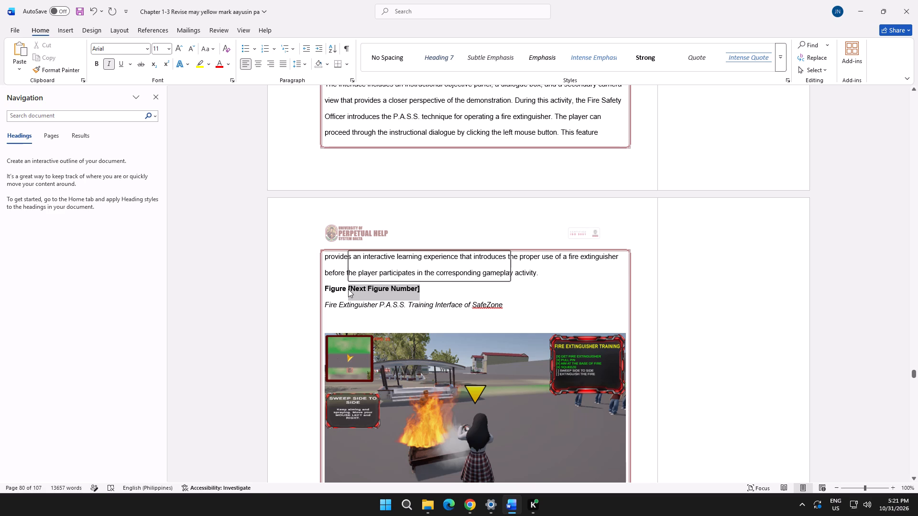
{"action": "type", "text": "29"}
Remove the blank line between the Figure 29 caption and the fire extinguisher screenshot.
{"action": "scroll", "coordinate": [379, 276], "scroll_direction": "up", "scroll_amount": 6}
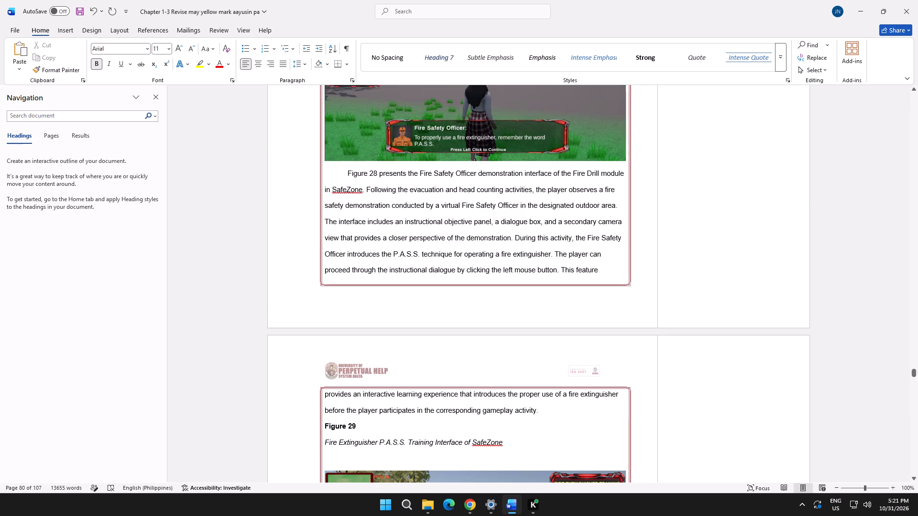
{"action": "scroll", "coordinate": [389, 278], "scroll_direction": "down", "scroll_amount": 10}
{"action": "left_click", "coordinate": [347, 228]}
{"action": "key", "text": "BackSpace"}
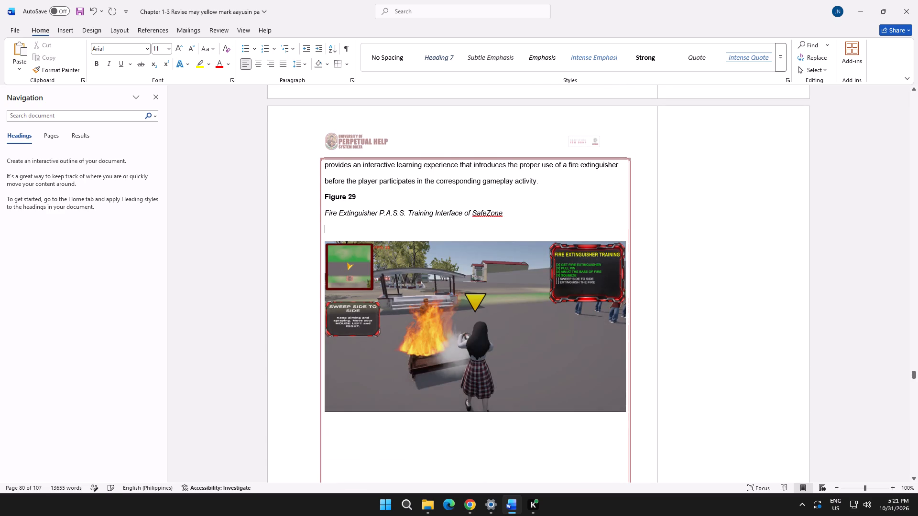
{"action": "key", "text": "BackSpace"}
{"action": "left_click", "coordinate": [377, 403]}
{"action": "key", "text": "shift+Return"}
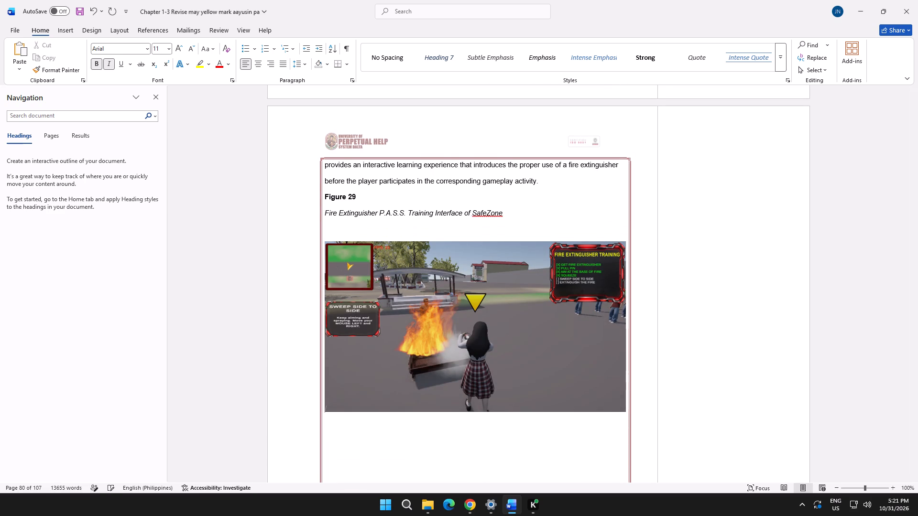
{"action": "key", "text": "BackSpace"}
Copy the P.A.S.S. training description paragraph from the ChatGPT draft and paste it below the Figure 29 screenshot in the Word document.
{"action": "left_click", "coordinate": [335, 408]}
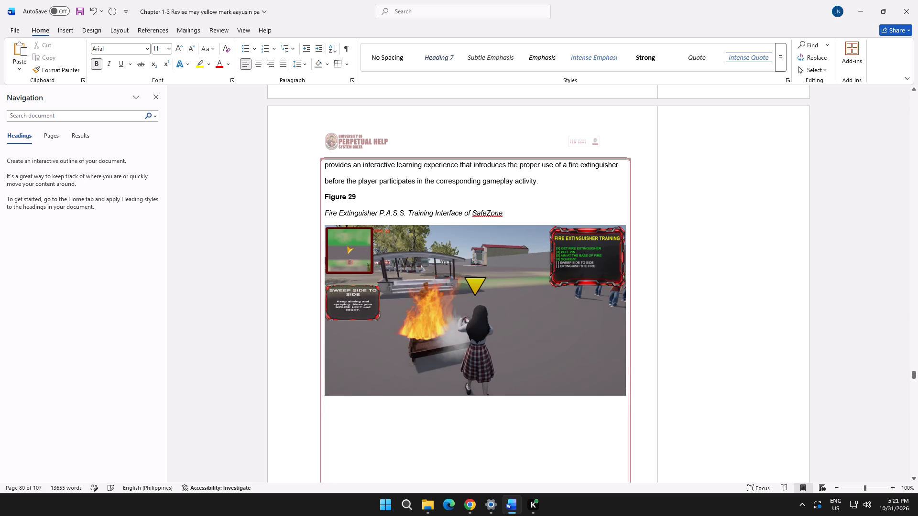
{"action": "key", "text": "alt+Tab"}
{"action": "left_click", "coordinate": [433, 284]}
{"action": "left_click_drag", "start_coordinate": [434, 300], "coordinate": [373, 234]}
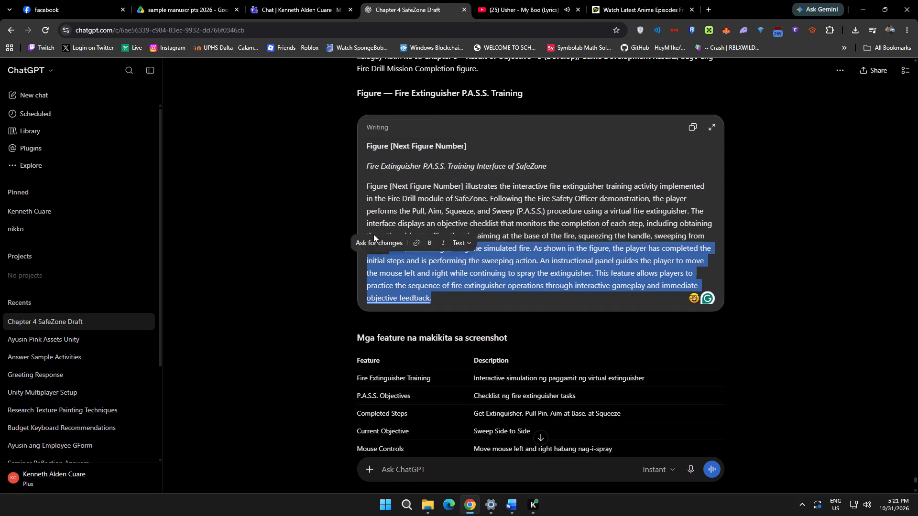
{"action": "left_click_drag", "start_coordinate": [373, 234], "coordinate": [359, 185]}
{"action": "key", "text": "ctrl+c"}
{"action": "key", "text": "alt+Tab"}
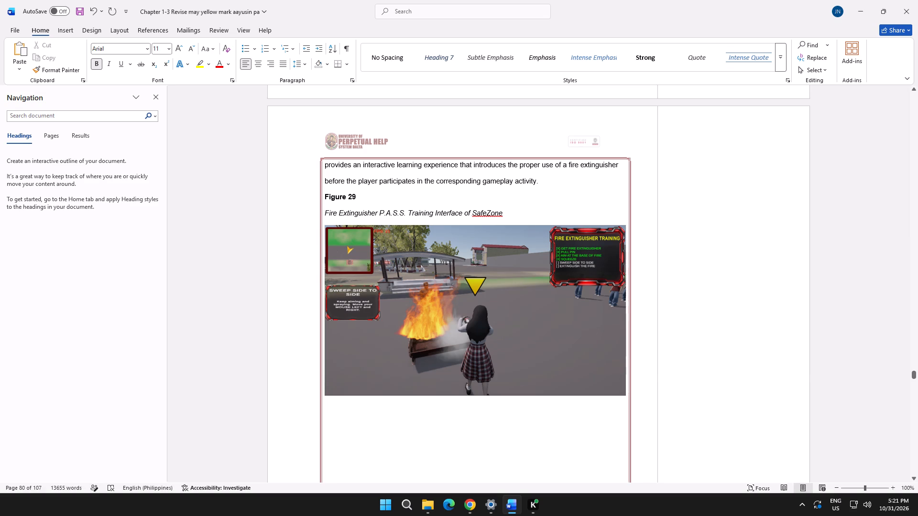
{"action": "key", "text": "ctrl+v"}
Indent the first line of the pasted description and replace its [Next Figure Number] placeholder with 29.
{"action": "left_click", "coordinate": [325, 168]}
{"action": "key", "text": "Tab"}
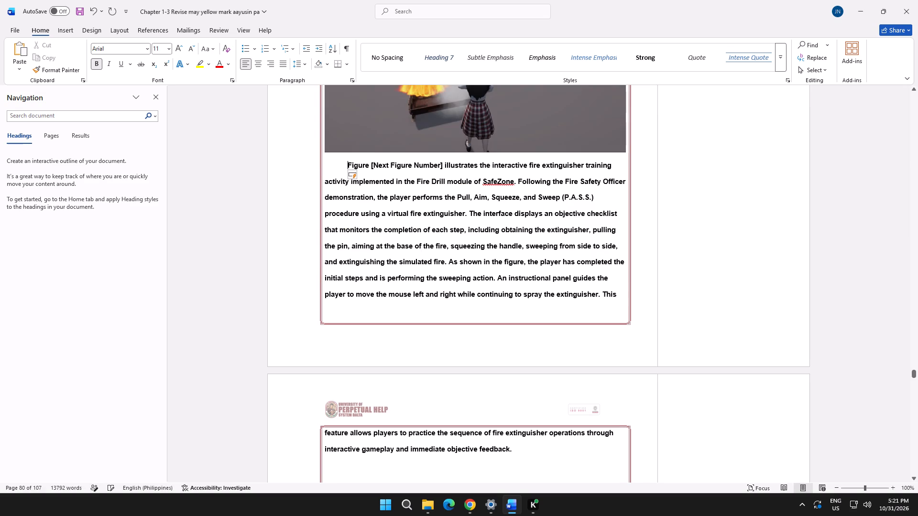
{"action": "left_click_drag", "start_coordinate": [442, 168], "coordinate": [371, 171]}
{"action": "key", "text": "2"}
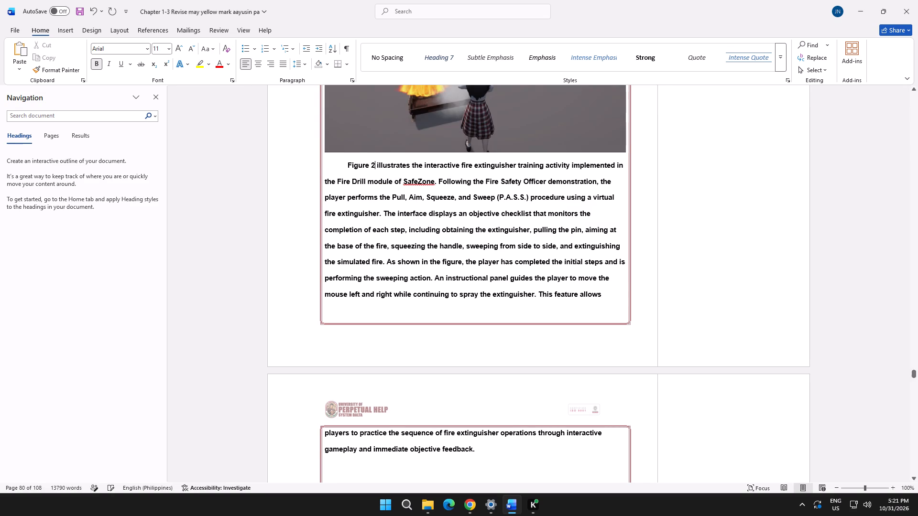
{"action": "key", "text": "9"}
Remove the bold formatting from the entire Figure 29 description paragraph.
{"action": "left_click_drag", "start_coordinate": [481, 451], "coordinate": [341, 164]}
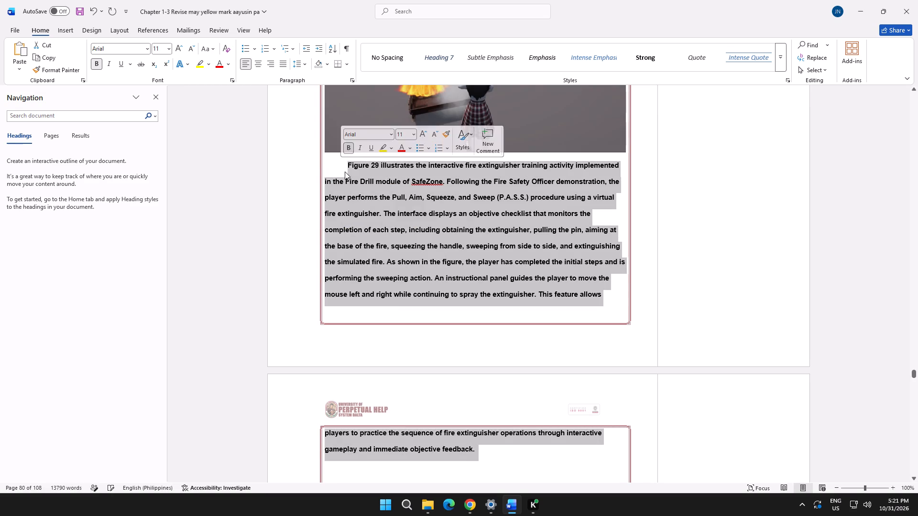
{"action": "left_click", "coordinate": [346, 146]}
{"action": "left_click", "coordinate": [348, 177]}
{"action": "scroll", "coordinate": [422, 279], "scroll_direction": "down", "scroll_amount": 5}
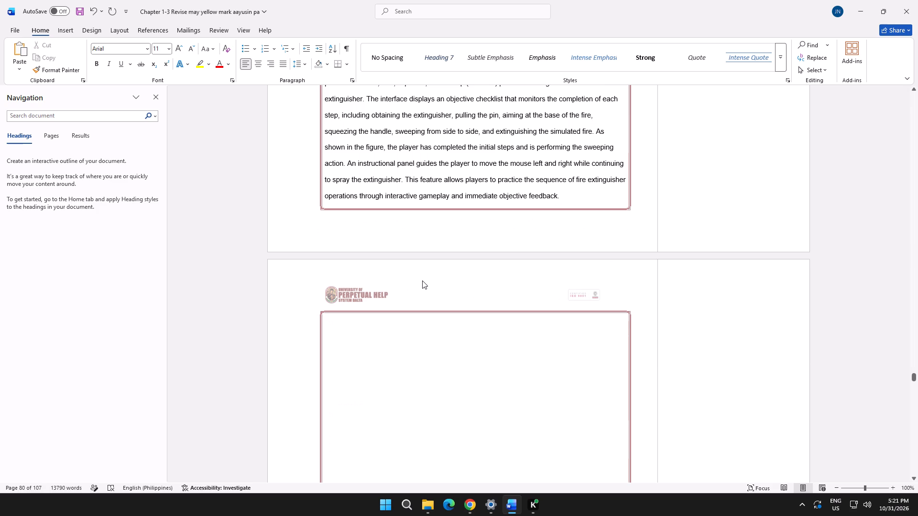
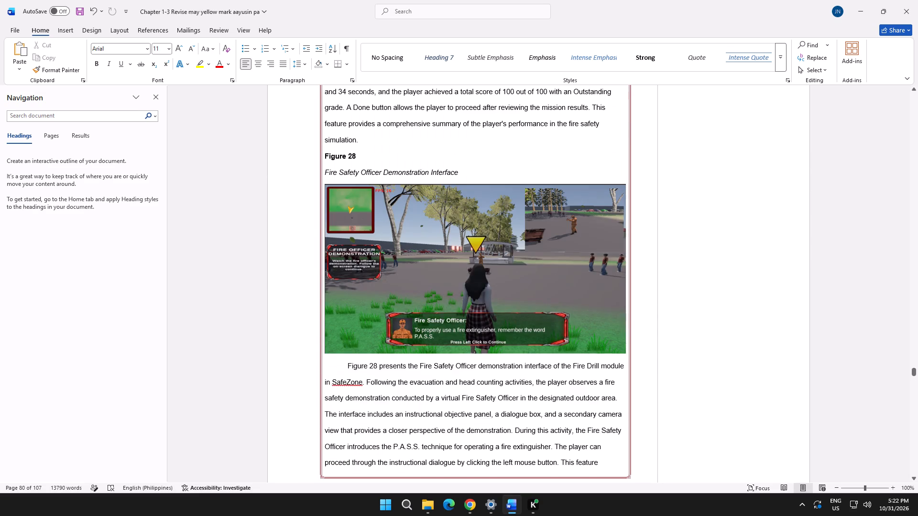
Cut the Mission Complete screenshot from Figure 27 and paste it below the Figure 29 description paragraph.
{"action": "scroll", "coordinate": [431, 312], "scroll_direction": "up", "scroll_amount": 20}
{"action": "scroll", "coordinate": [431, 312], "scroll_direction": "up", "scroll_amount": 3}
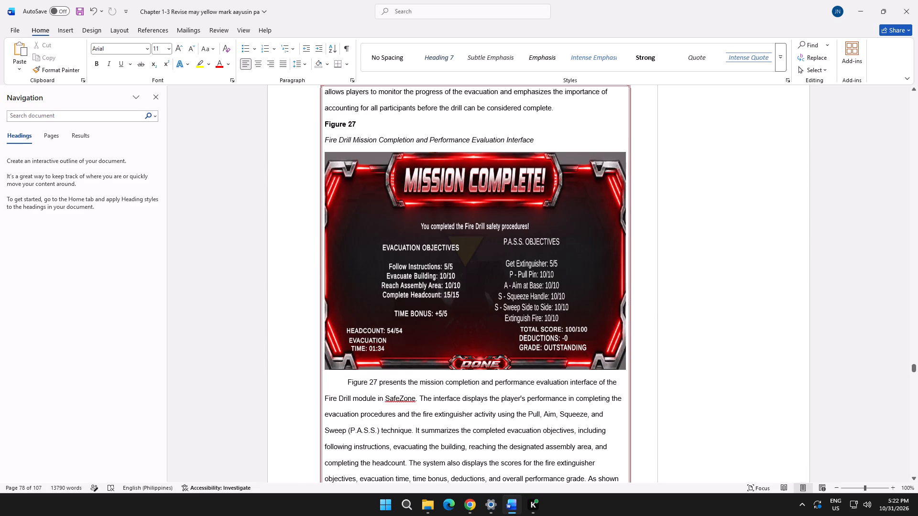
{"action": "left_click_drag", "start_coordinate": [323, 124], "coordinate": [431, 344]}
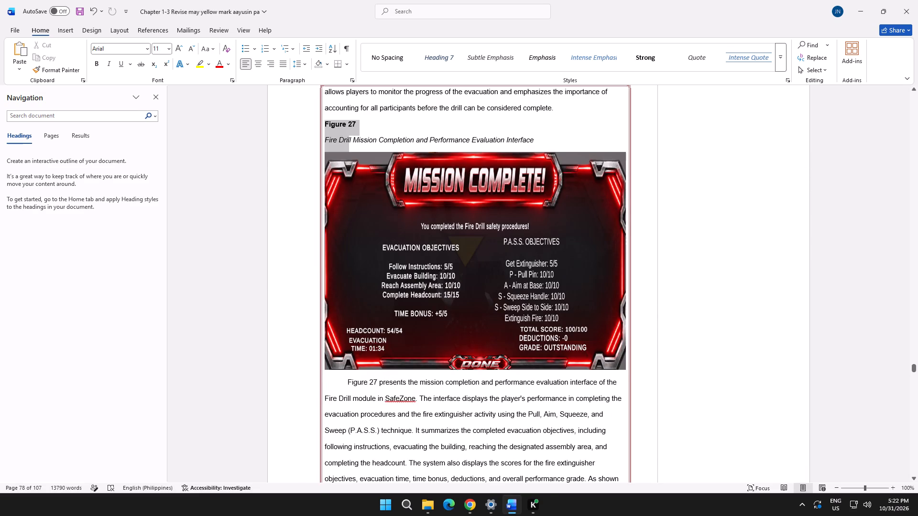
{"action": "left_click_drag", "start_coordinate": [431, 344], "coordinate": [474, 209]}
{"action": "left_click", "coordinate": [481, 247]}
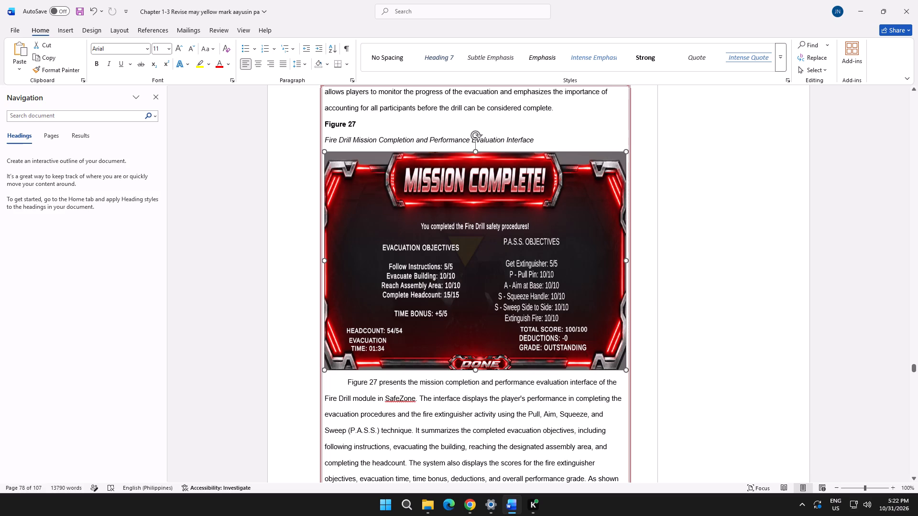
{"action": "left_click_drag", "start_coordinate": [481, 248], "coordinate": [467, 288]}
{"action": "scroll", "coordinate": [466, 321], "scroll_direction": "down", "scroll_amount": 5}
{"action": "right_click", "coordinate": [467, 288]}
{"action": "left_click", "coordinate": [484, 41]}
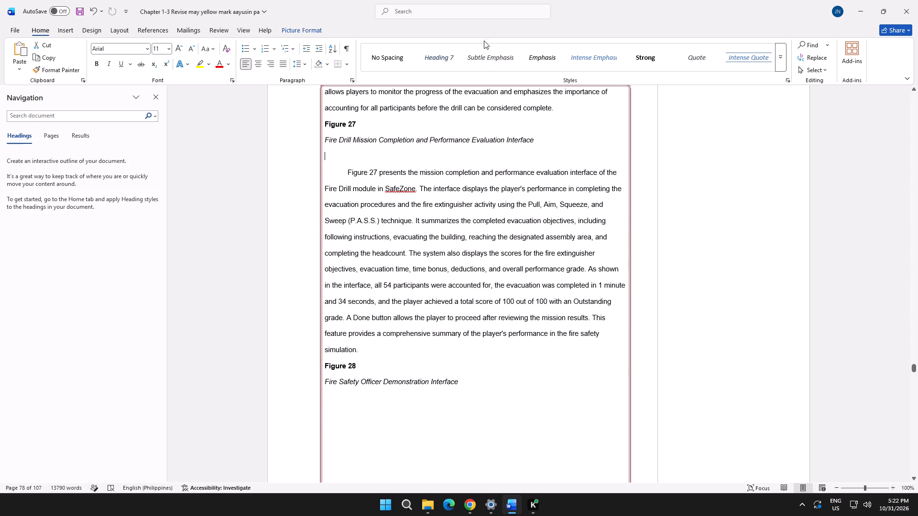
{"action": "scroll", "coordinate": [456, 307], "scroll_direction": "down", "scroll_amount": 14}
{"action": "scroll", "coordinate": [459, 307], "scroll_direction": "down", "scroll_amount": 19}
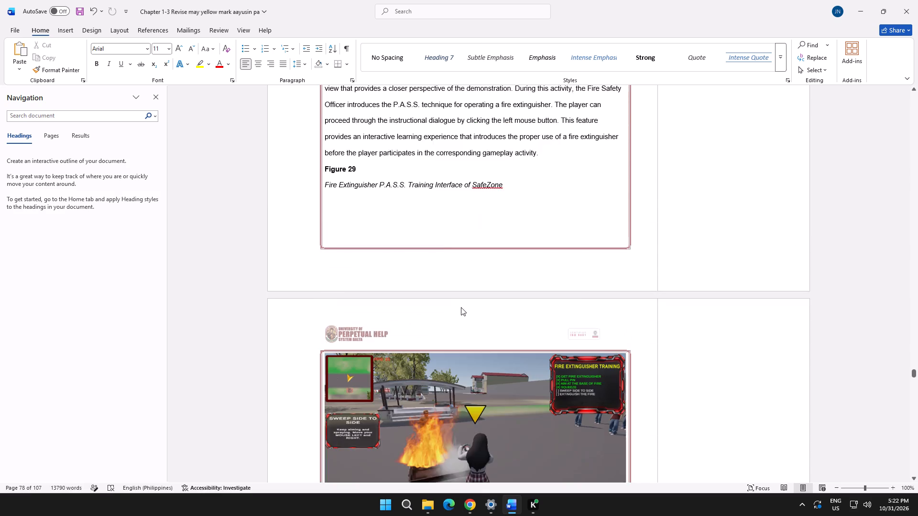
{"action": "scroll", "coordinate": [461, 307], "scroll_direction": "down", "scroll_amount": 18}
{"action": "left_click", "coordinate": [405, 300]}
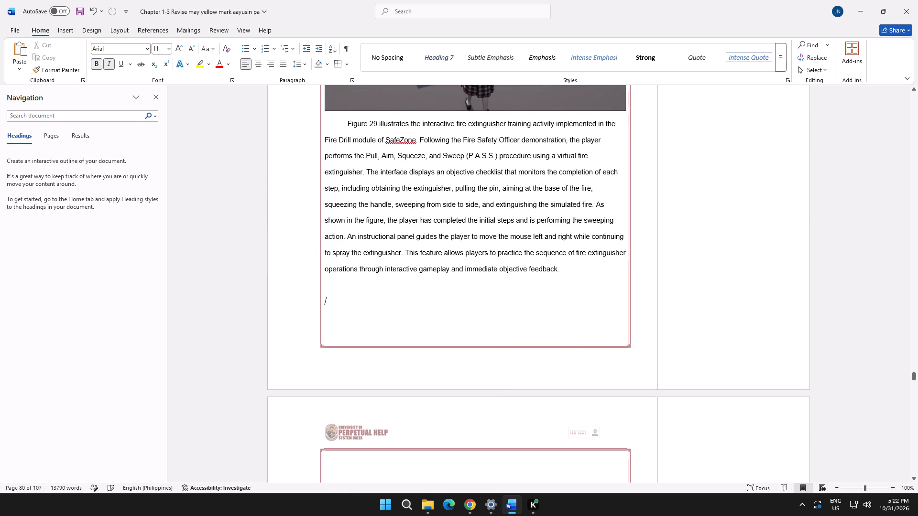
{"action": "key", "text": "ctrl+v"}
Cut the Figure 27 caption, title and description paragraph, and remove the blank lines left above Figure 28.
{"action": "scroll", "coordinate": [420, 309], "scroll_direction": "up", "scroll_amount": 20}
{"action": "scroll", "coordinate": [420, 309], "scroll_direction": "up", "scroll_amount": 11}
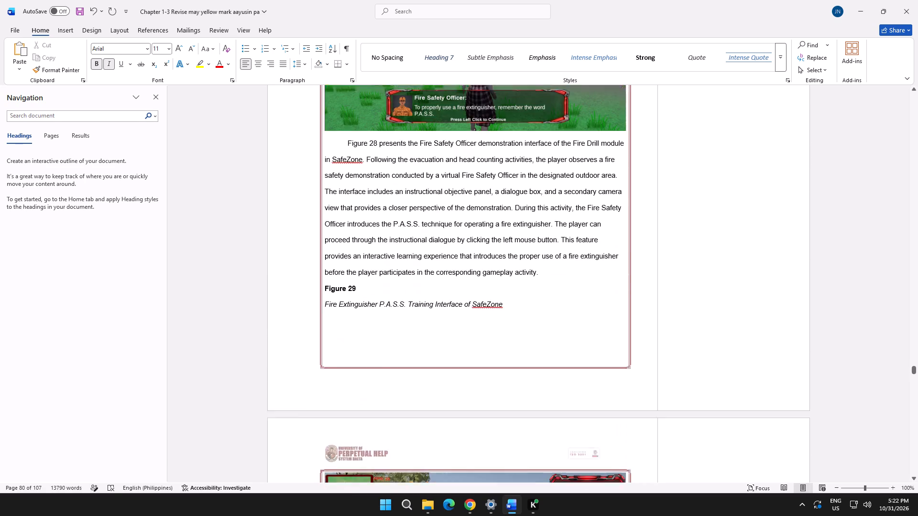
{"action": "scroll", "coordinate": [421, 315], "scroll_direction": "up", "scroll_amount": 20}
{"action": "scroll", "coordinate": [421, 315], "scroll_direction": "up", "scroll_amount": 11}
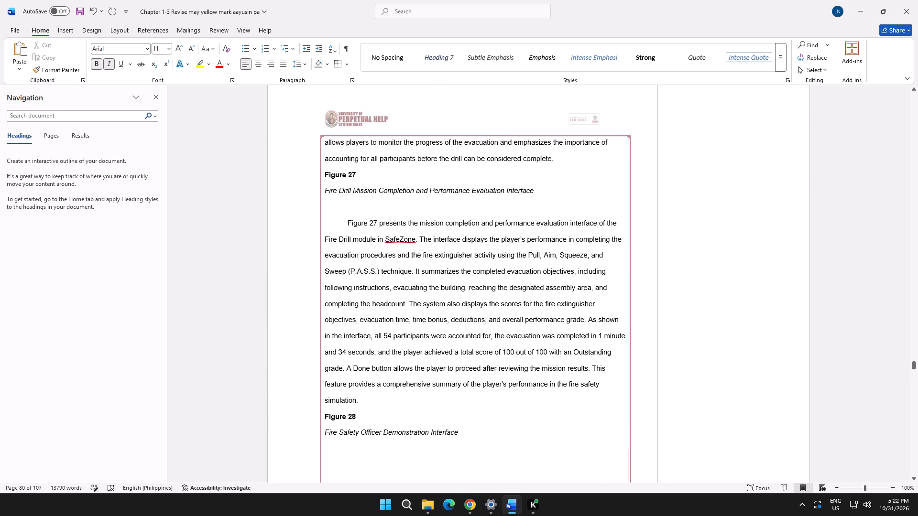
{"action": "left_click_drag", "start_coordinate": [362, 400], "coordinate": [319, 230]}
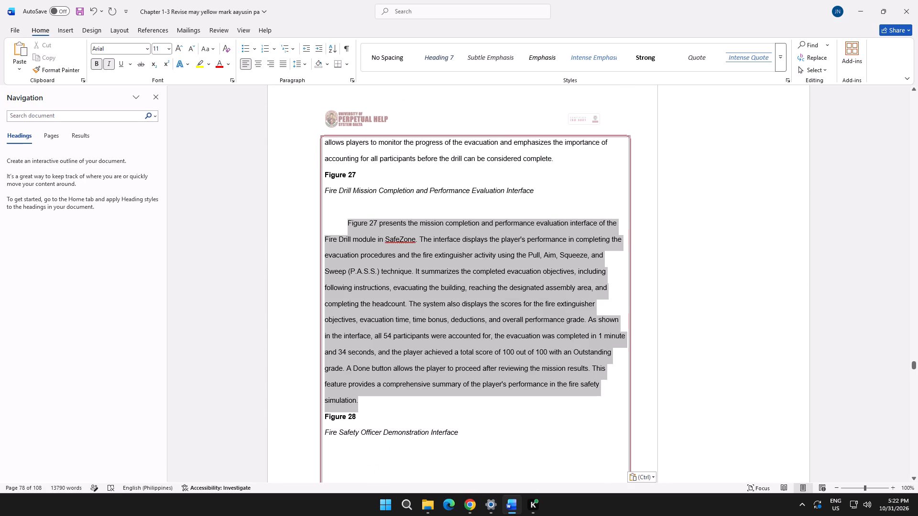
{"action": "left_click_drag", "start_coordinate": [319, 230], "coordinate": [315, 181]}
{"action": "key", "text": "ctrl+c"}
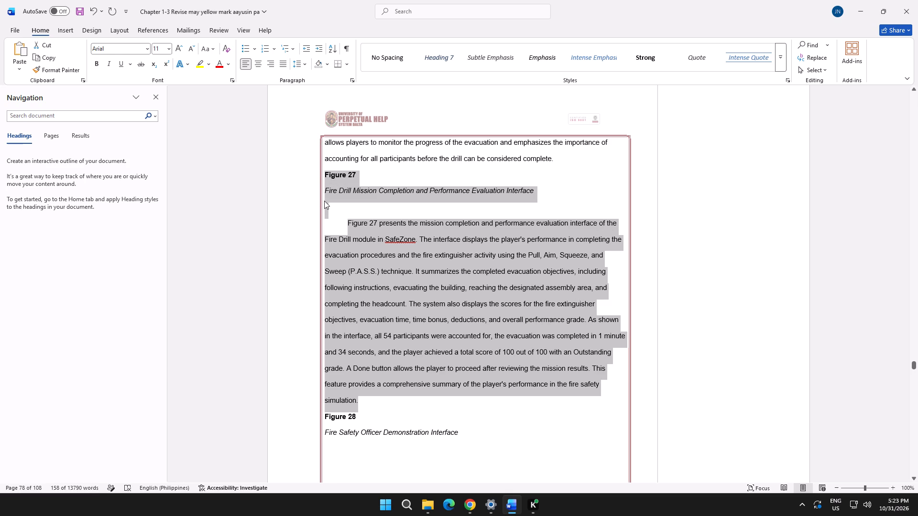
{"action": "right_click", "coordinate": [343, 186]}
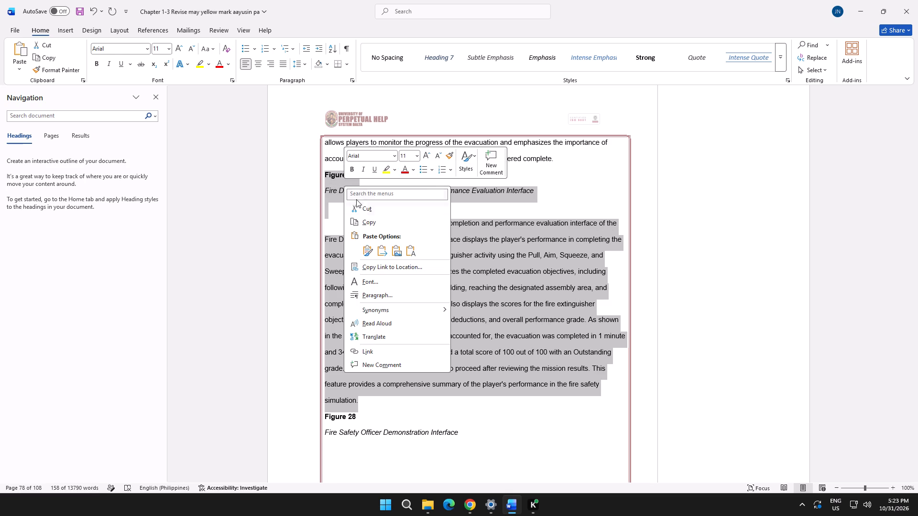
{"action": "left_click", "coordinate": [363, 210]}
{"action": "key", "text": "BackSpace"}
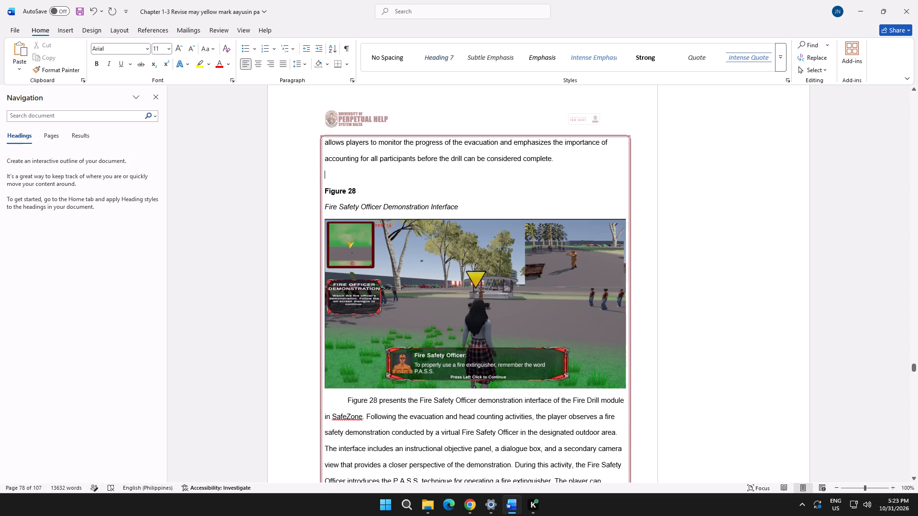
{"action": "key", "text": "BackSpace"}
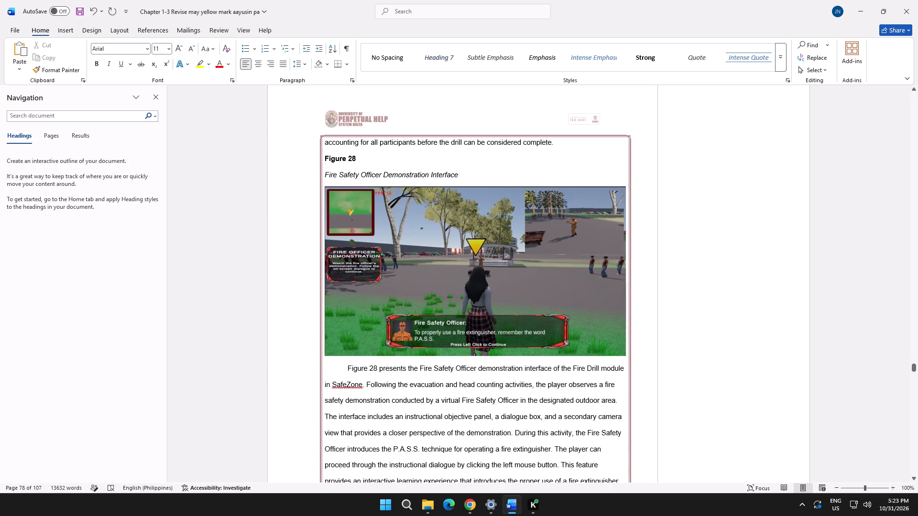
Shrink the Figure 26 head counting screenshot slightly so its whole description fits on the same page.
{"action": "scroll", "coordinate": [426, 227], "scroll_direction": "up", "scroll_amount": 12}
{"action": "scroll", "coordinate": [434, 254], "scroll_direction": "down", "scroll_amount": 7}
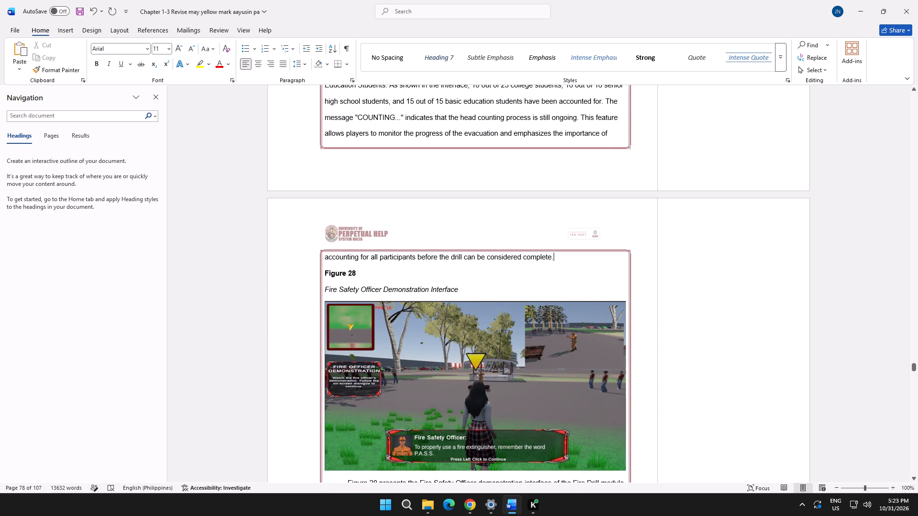
{"action": "scroll", "coordinate": [434, 256], "scroll_direction": "up", "scroll_amount": 8}
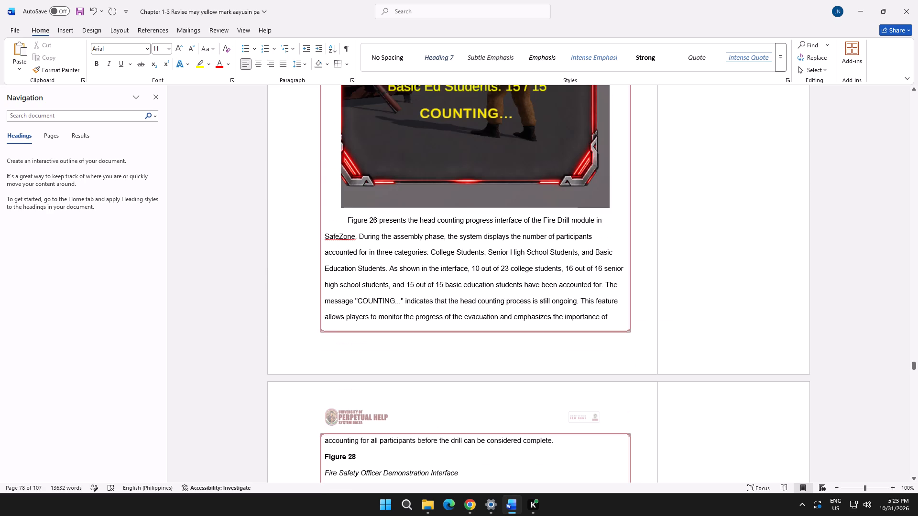
{"action": "scroll", "coordinate": [460, 310], "scroll_direction": "down", "scroll_amount": 3}
{"action": "left_click", "coordinate": [444, 408]}
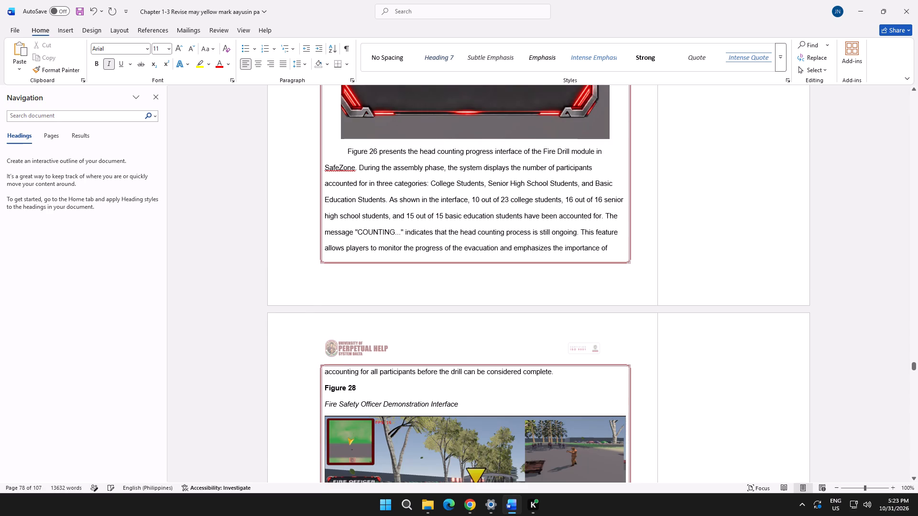
{"action": "left_click", "coordinate": [386, 382]}
{"action": "scroll", "coordinate": [434, 371], "scroll_direction": "up", "scroll_amount": 14}
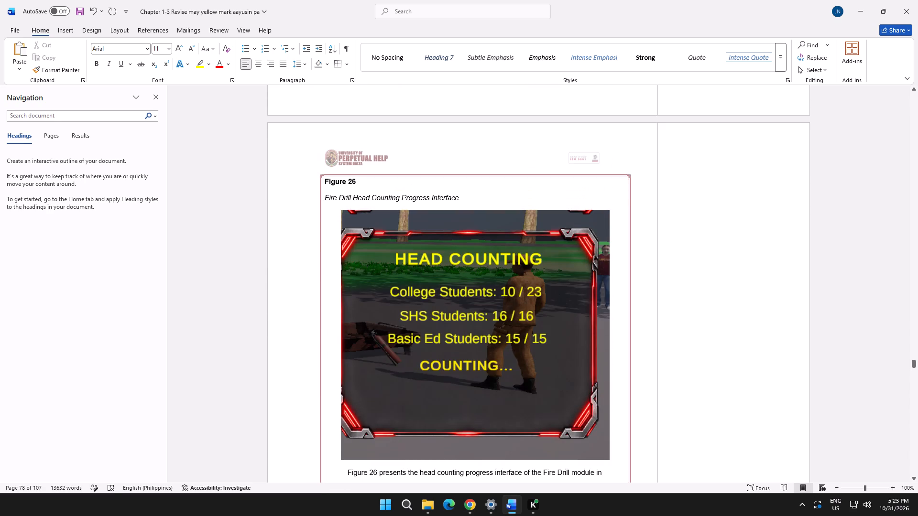
{"action": "scroll", "coordinate": [437, 368], "scroll_direction": "down", "scroll_amount": 7}
{"action": "left_click", "coordinate": [448, 271]}
{"action": "left_click_drag", "start_coordinate": [610, 299], "coordinate": [591, 275]}
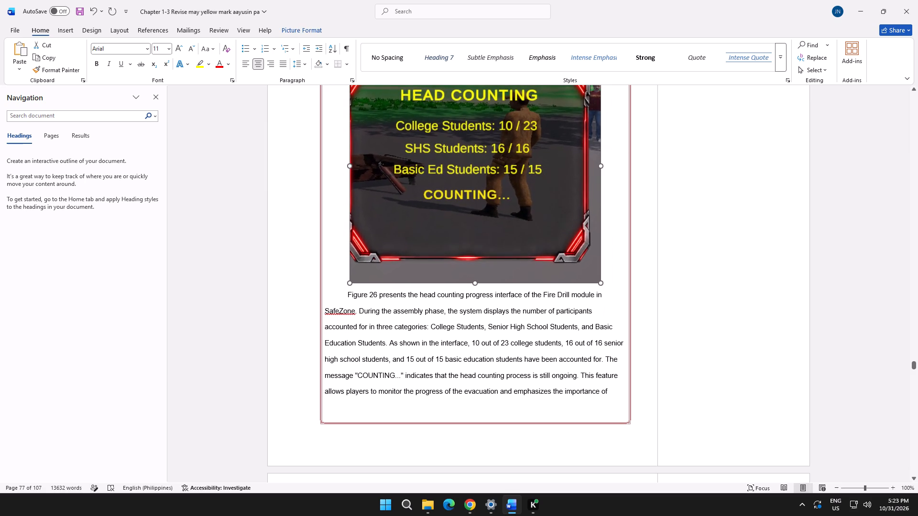
{"action": "left_click_drag", "start_coordinate": [591, 275], "coordinate": [579, 256]}
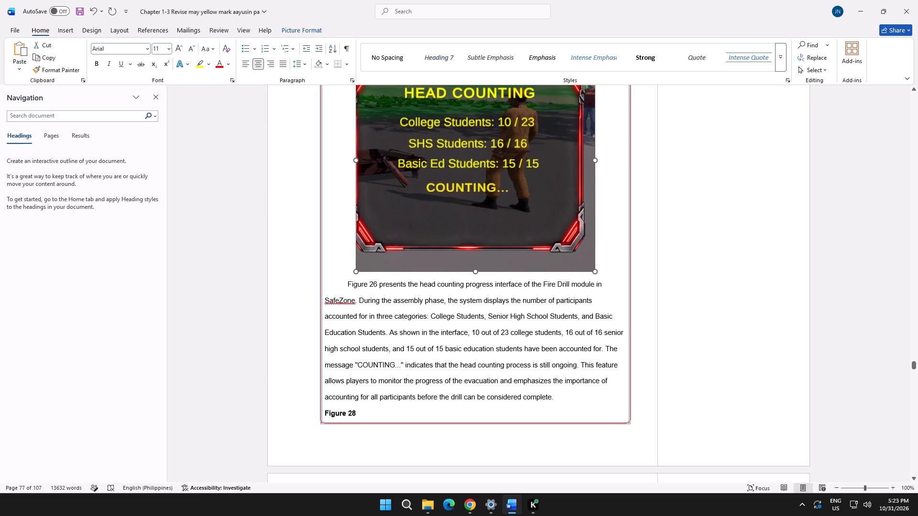
{"action": "left_click_drag", "start_coordinate": [579, 256], "coordinate": [585, 270]}
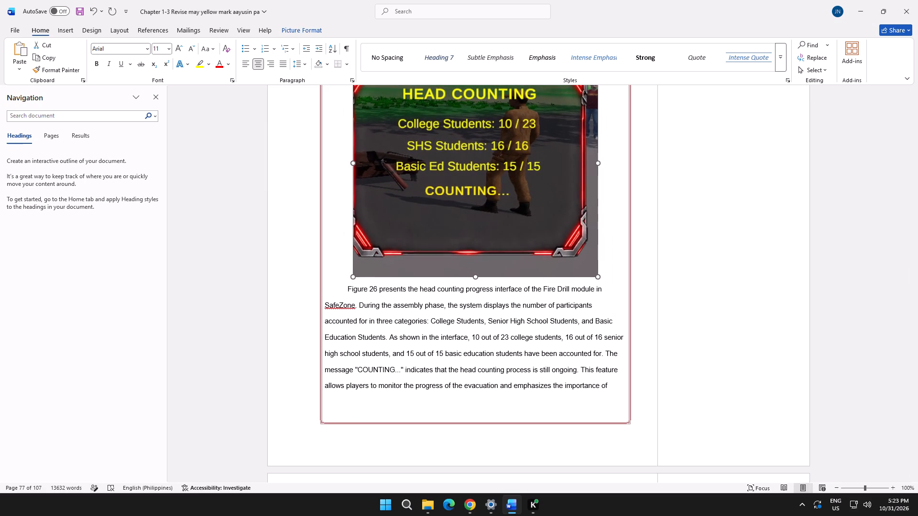
{"action": "left_click_drag", "start_coordinate": [585, 270], "coordinate": [582, 268]}
Push the Figure 28 caption onto the next page, above its title and screenshot.
{"action": "left_click", "coordinate": [321, 413]}
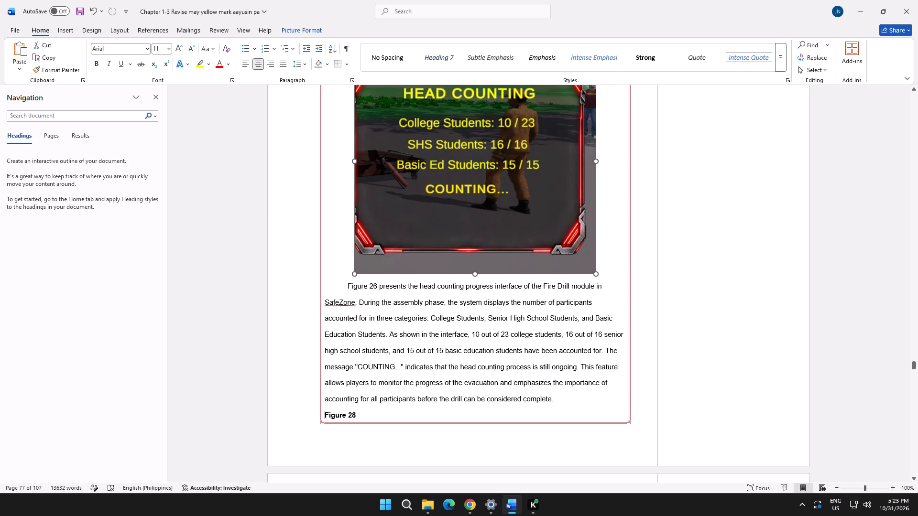
{"action": "key", "text": "Return"}
{"action": "key", "text": "BackSpace"}
Insert blank lines before the Figure 29 caption to move it onto the next page with its title and screenshot.
{"action": "scroll", "coordinate": [360, 420], "scroll_direction": "down", "scroll_amount": 6}
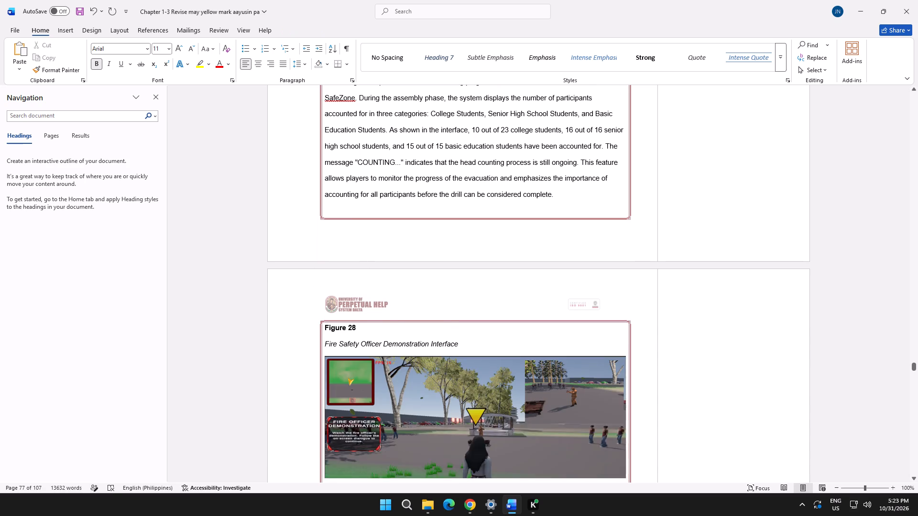
{"action": "scroll", "coordinate": [362, 420], "scroll_direction": "down", "scroll_amount": 18}
{"action": "left_click", "coordinate": [324, 265]}
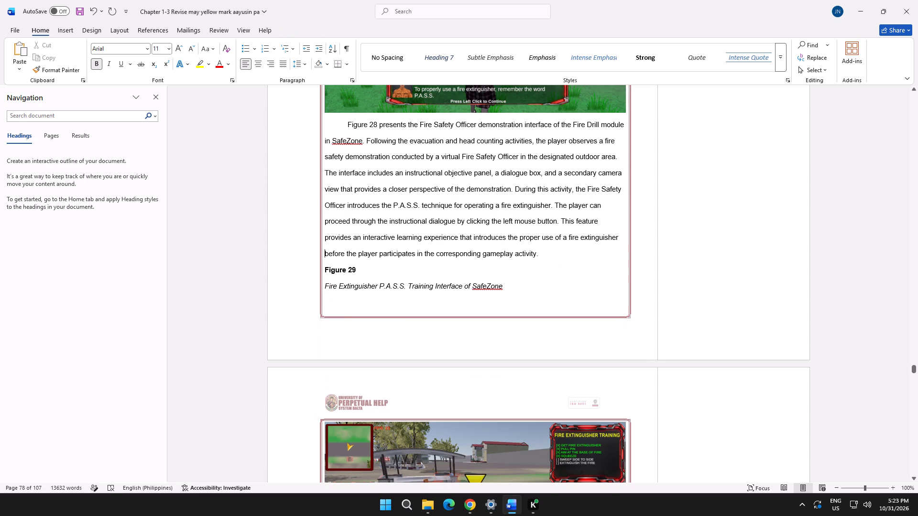
{"action": "left_click", "coordinate": [325, 269]}
{"action": "key", "text": "Return"}
{"action": "key", "text": "Return"}
{"action": "key", "text": "Return"}
{"action": "key", "text": "BackSpace"}
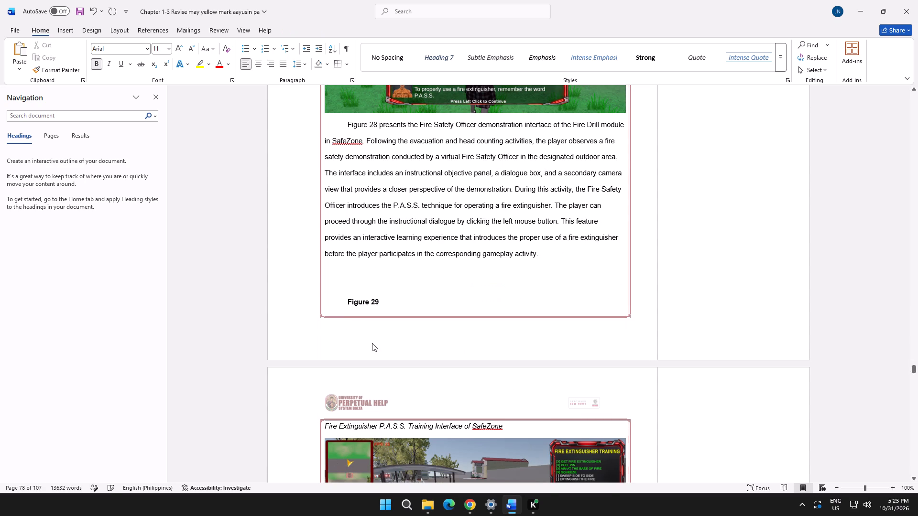
{"action": "key", "text": "BackSpace"}
{"action": "key", "text": "BackSpace"}
{"action": "key", "text": "Return"}
{"action": "key", "text": "Return"}
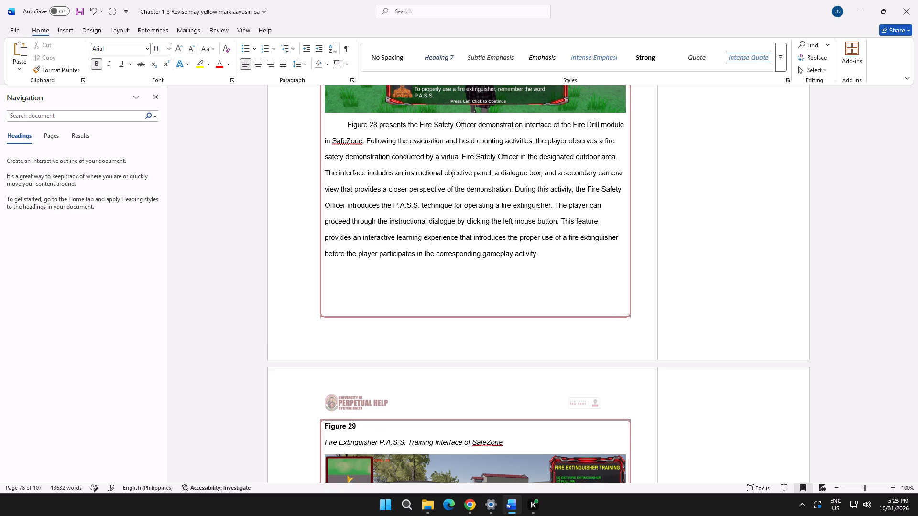
Add space above the relocated Mission Complete screenshot and paste the cut Figure 27 caption, title and description there.
{"action": "scroll", "coordinate": [361, 336], "scroll_direction": "down", "scroll_amount": 20}
{"action": "scroll", "coordinate": [361, 336], "scroll_direction": "down", "scroll_amount": 10}
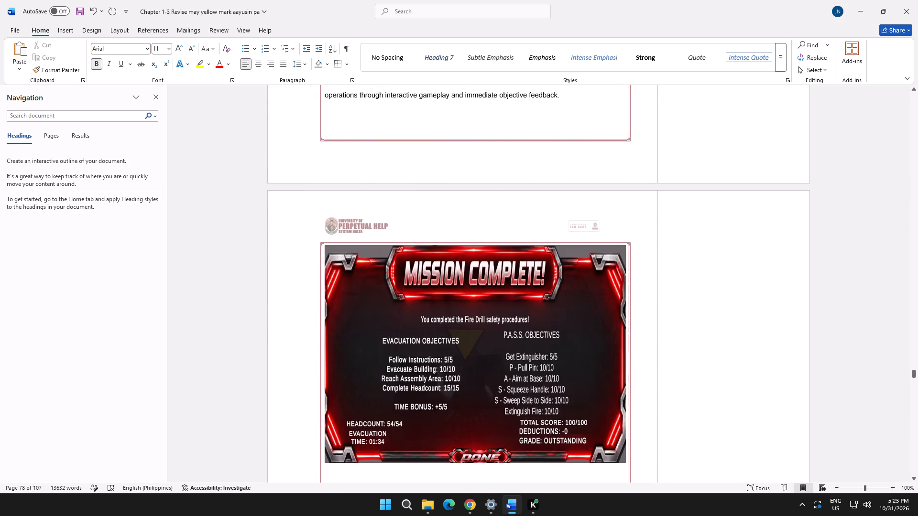
{"action": "scroll", "coordinate": [361, 337], "scroll_direction": "down", "scroll_amount": 4}
{"action": "scroll", "coordinate": [361, 337], "scroll_direction": "up", "scroll_amount": 6}
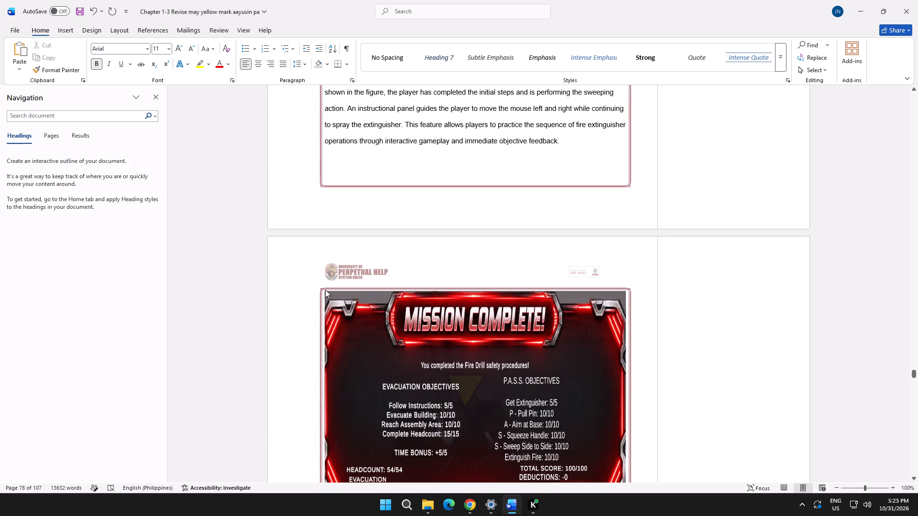
{"action": "left_click", "coordinate": [336, 173]}
{"action": "key", "text": "Return"}
{"action": "key", "text": "Return"}
{"action": "key", "text": "Return"}
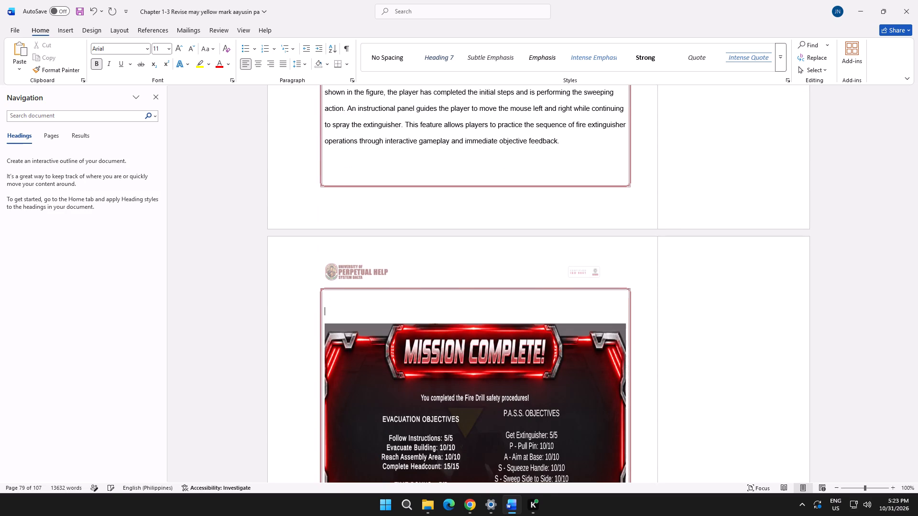
{"action": "key", "text": "BackSpace"}
{"action": "key", "text": "ctrl+v"}
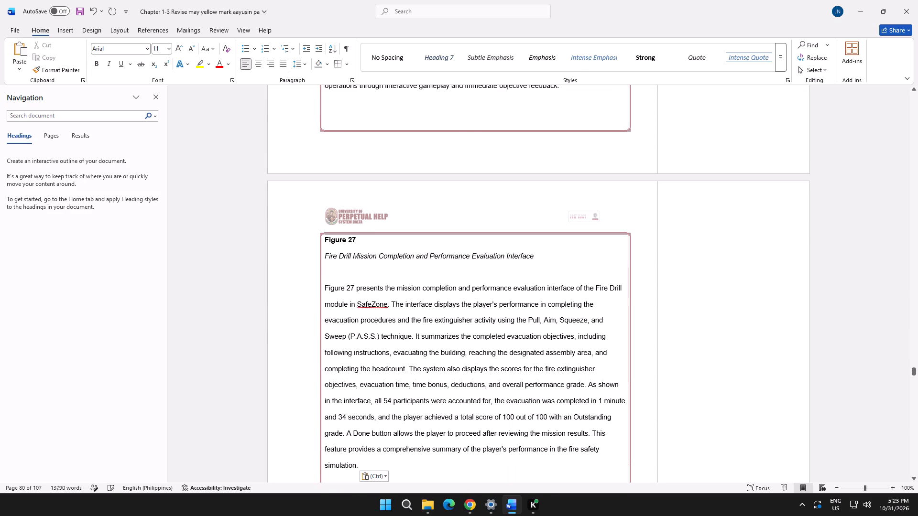
Move the mission completion description paragraph from above the Mission Complete screenshot to directly below it.
{"action": "scroll", "coordinate": [360, 268], "scroll_direction": "down", "scroll_amount": 11}
{"action": "scroll", "coordinate": [362, 271], "scroll_direction": "up", "scroll_amount": 4}
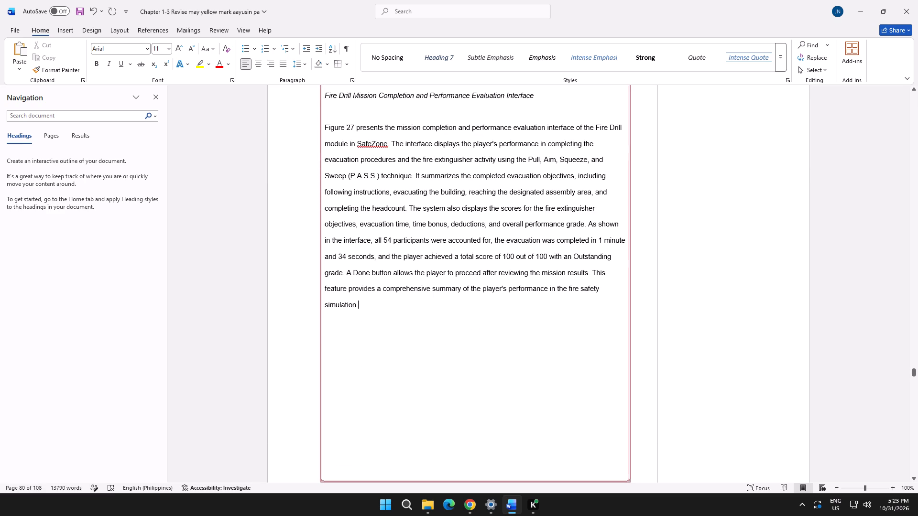
{"action": "left_click_drag", "start_coordinate": [366, 308], "coordinate": [322, 134]}
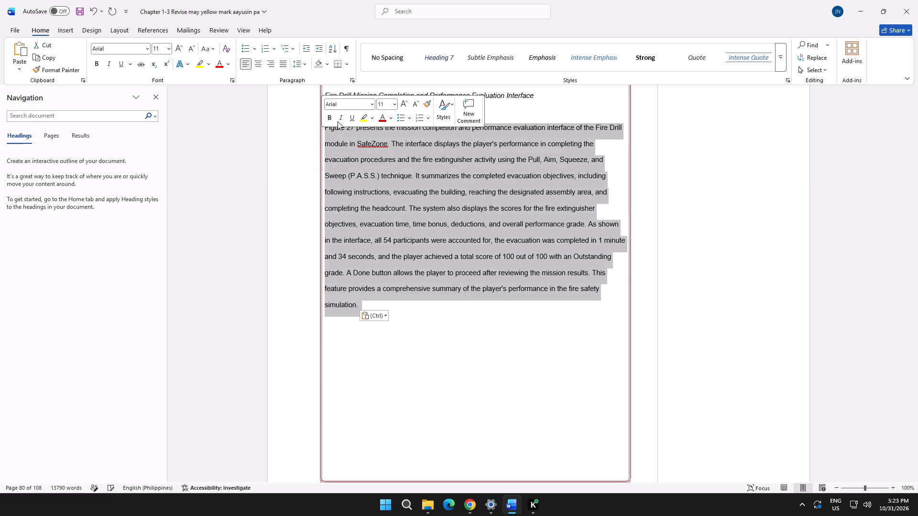
{"action": "right_click", "coordinate": [329, 131]}
{"action": "left_click", "coordinate": [346, 152]}
{"action": "scroll", "coordinate": [342, 176], "scroll_direction": "up", "scroll_amount": 5}
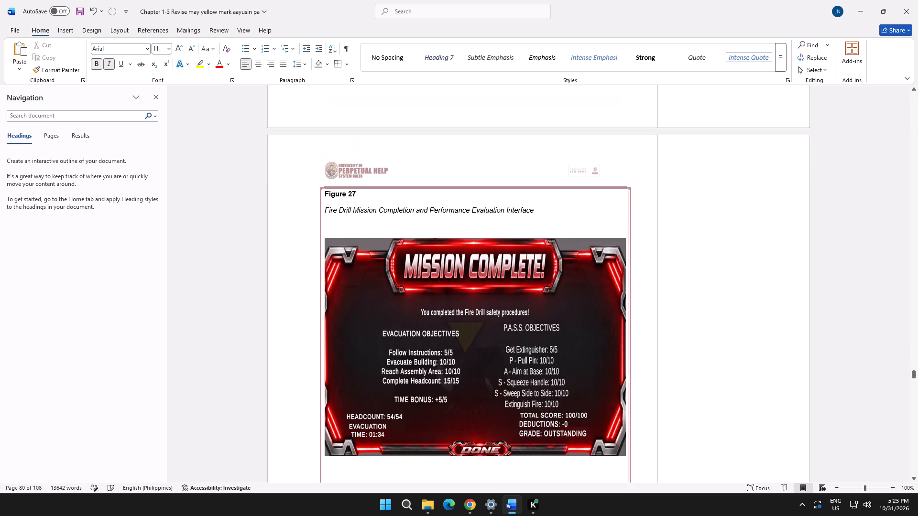
{"action": "scroll", "coordinate": [347, 209], "scroll_direction": "down", "scroll_amount": 5}
{"action": "left_click", "coordinate": [333, 353]}
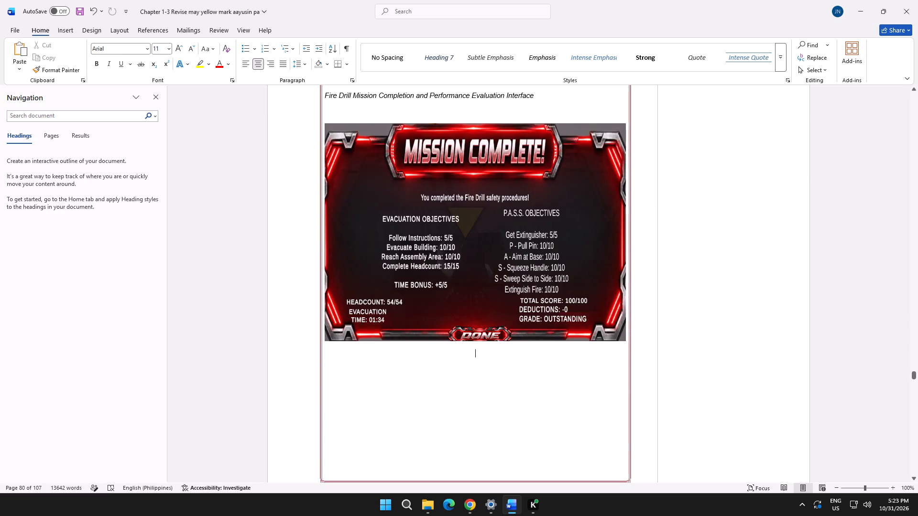
{"action": "key", "text": "BackSpace"}
{"action": "key", "text": "ctrl+v"}
{"action": "scroll", "coordinate": [339, 254], "scroll_direction": "up", "scroll_amount": 5}
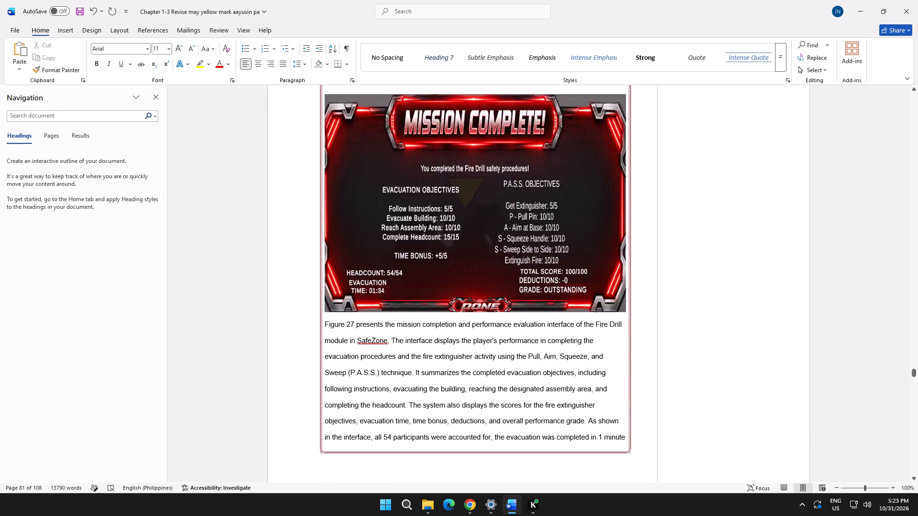
{"action": "scroll", "coordinate": [340, 257], "scroll_direction": "up", "scroll_amount": 20}
{"action": "scroll", "coordinate": [340, 257], "scroll_direction": "up", "scroll_amount": 20}
{"action": "scroll", "coordinate": [340, 257], "scroll_direction": "up", "scroll_amount": 6}
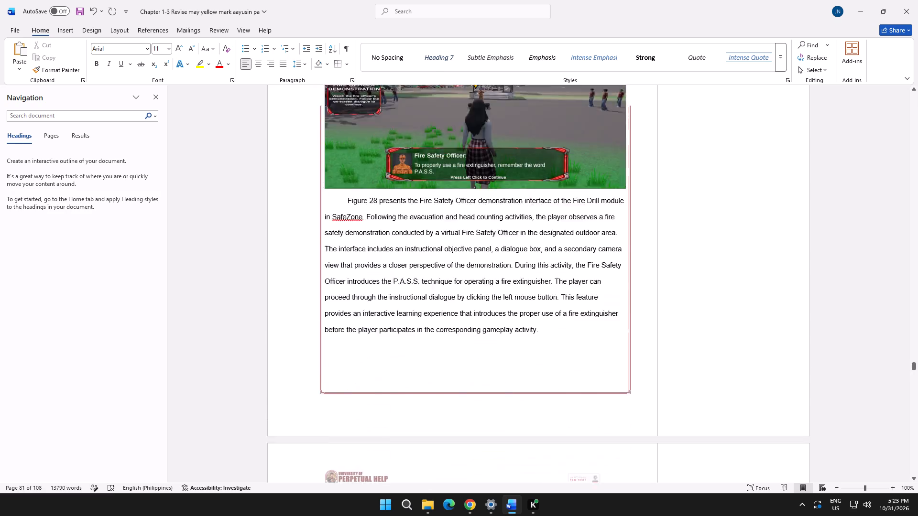
Check the figure numbering and layout across the Fire Drill pages, from the outdoor evacuation figure through the head counting figure.
{"action": "scroll", "coordinate": [343, 269], "scroll_direction": "up", "scroll_amount": 16}
{"action": "scroll", "coordinate": [345, 269], "scroll_direction": "up", "scroll_amount": 14}
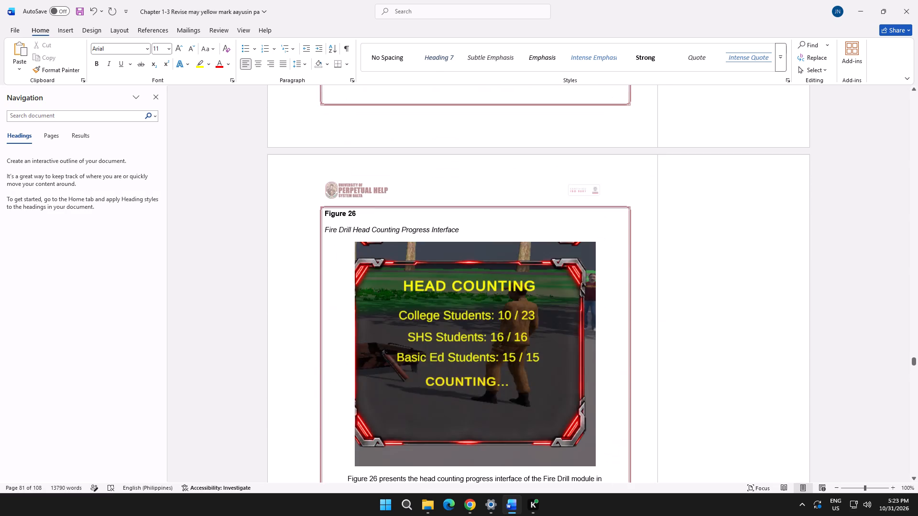
{"action": "scroll", "coordinate": [346, 270], "scroll_direction": "up", "scroll_amount": 20}
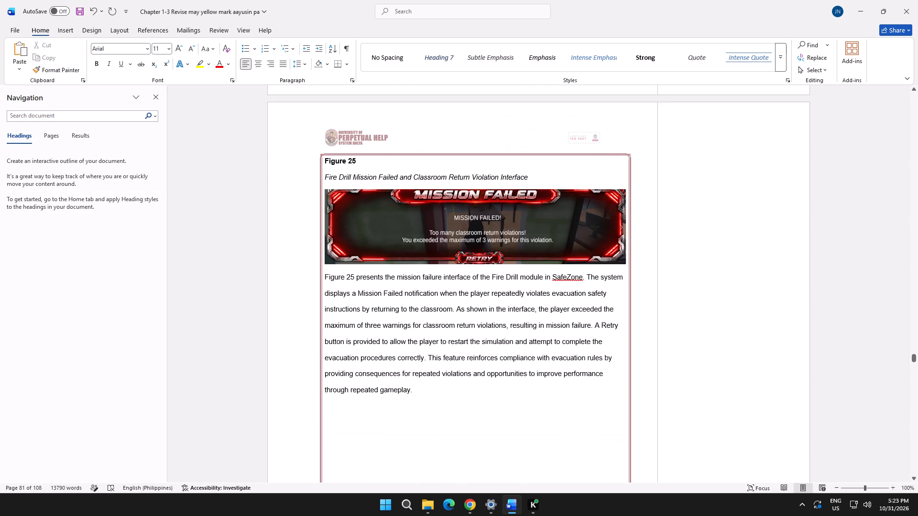
{"action": "scroll", "coordinate": [348, 271], "scroll_direction": "down", "scroll_amount": 14}
{"action": "scroll", "coordinate": [348, 272], "scroll_direction": "up", "scroll_amount": 8}
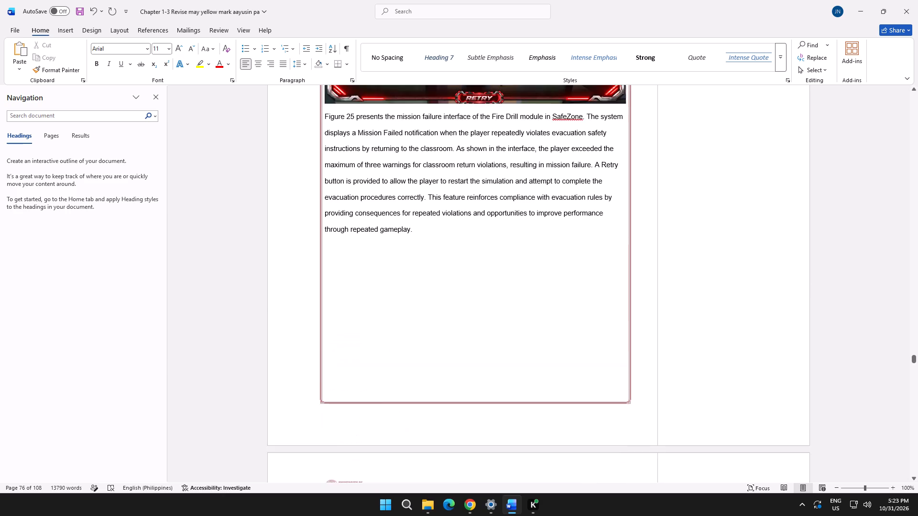
{"action": "scroll", "coordinate": [367, 260], "scroll_direction": "up", "scroll_amount": 7}
{"action": "scroll", "coordinate": [367, 231], "scroll_direction": "up", "scroll_amount": 16}
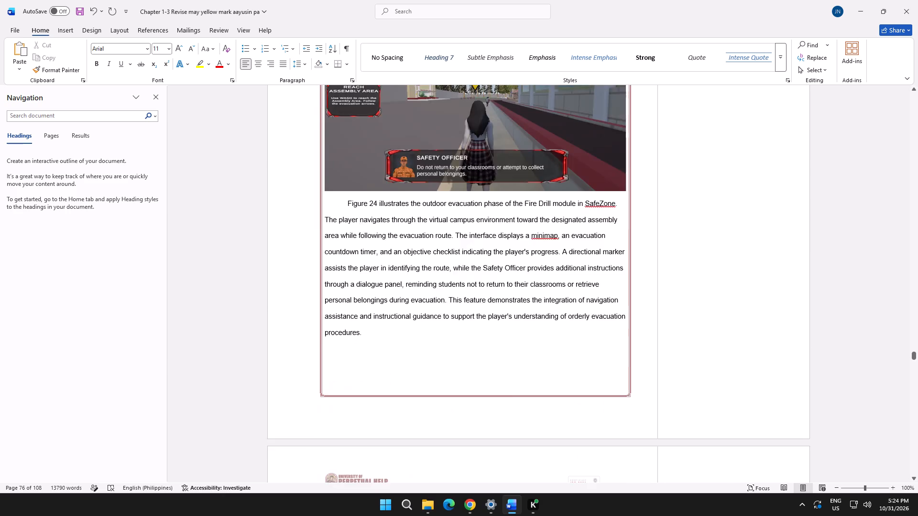
{"action": "scroll", "coordinate": [368, 217], "scroll_direction": "up", "scroll_amount": 4}
{"action": "scroll", "coordinate": [403, 204], "scroll_direction": "down", "scroll_amount": 6}
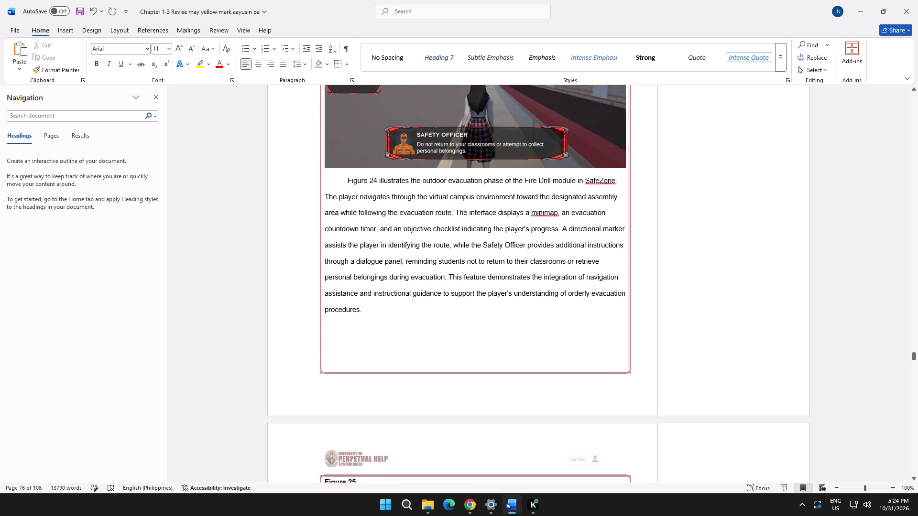
{"action": "scroll", "coordinate": [404, 203], "scroll_direction": "down", "scroll_amount": 13}
{"action": "scroll", "coordinate": [419, 201], "scroll_direction": "down", "scroll_amount": 12}
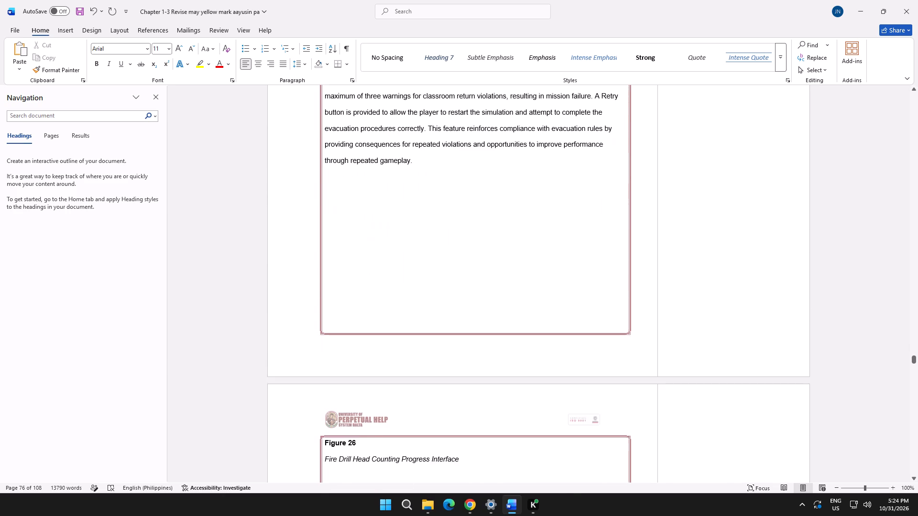
{"action": "scroll", "coordinate": [464, 213], "scroll_direction": "down", "scroll_amount": 20}
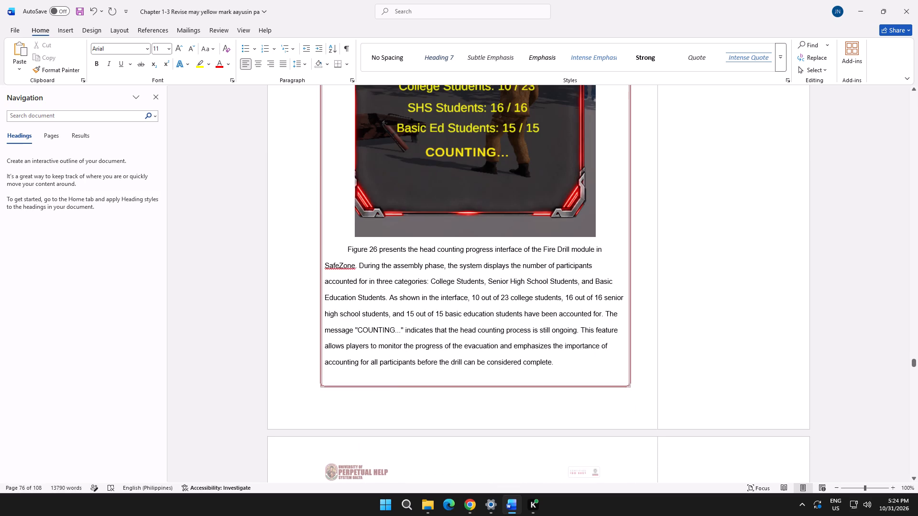
Renumber the Fire Safety Officer Demonstration Interface as Figure 27 in both its caption and its description paragraph.
{"action": "scroll", "coordinate": [457, 245], "scroll_direction": "down", "scroll_amount": 11}
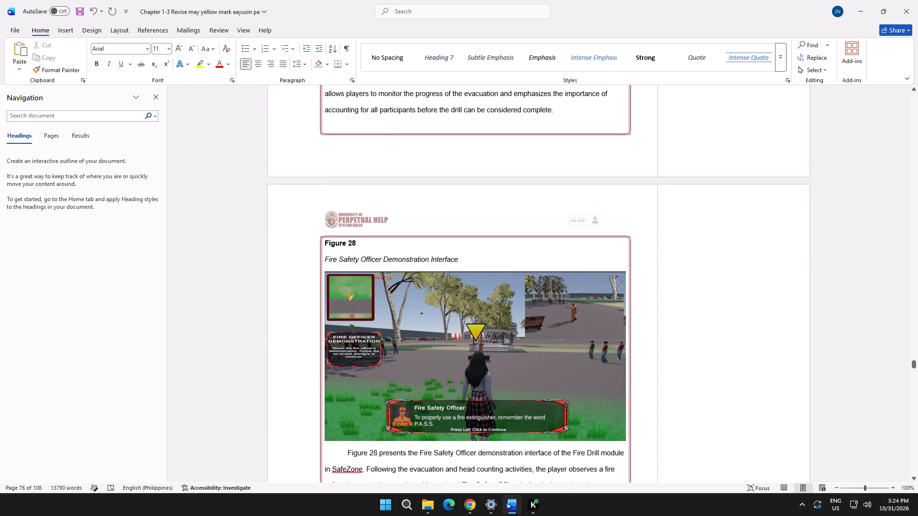
{"action": "left_click_drag", "start_coordinate": [360, 242], "coordinate": [350, 245]}
{"action": "key", "text": "7"}
{"action": "scroll", "coordinate": [396, 276], "scroll_direction": "down", "scroll_amount": 3}
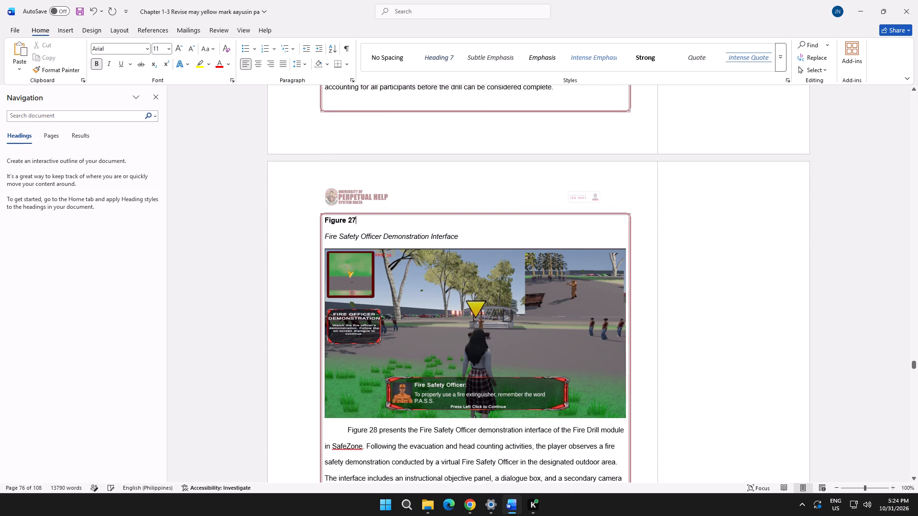
{"action": "scroll", "coordinate": [396, 277], "scroll_direction": "down", "scroll_amount": 4}
{"action": "left_click_drag", "start_coordinate": [377, 294], "coordinate": [371, 293]}
{"action": "left_click", "coordinate": [372, 293]}
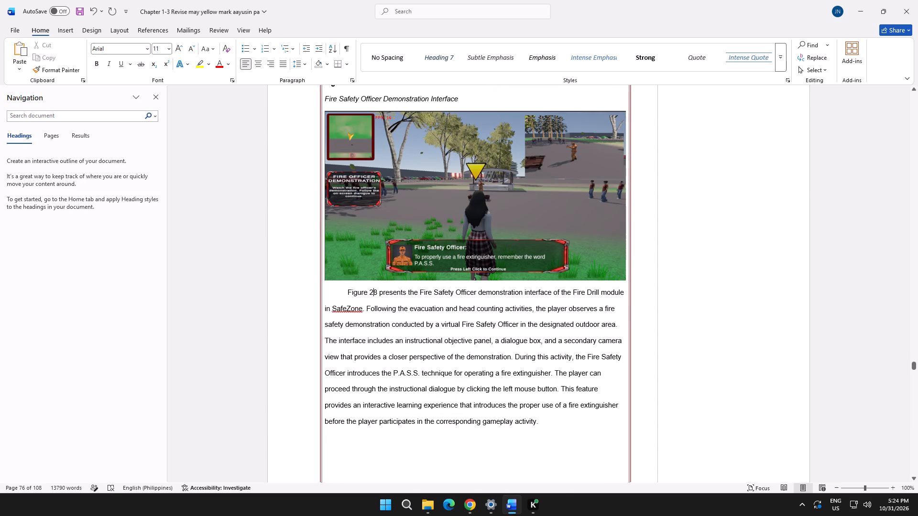
{"action": "left_click", "coordinate": [376, 291]}
{"action": "key", "text": "7"}
Renumber the Fire Extinguisher P.A.S.S. Training Interface as Figure 28 in both its caption and its description paragraph.
{"action": "scroll", "coordinate": [395, 321], "scroll_direction": "down", "scroll_amount": 13}
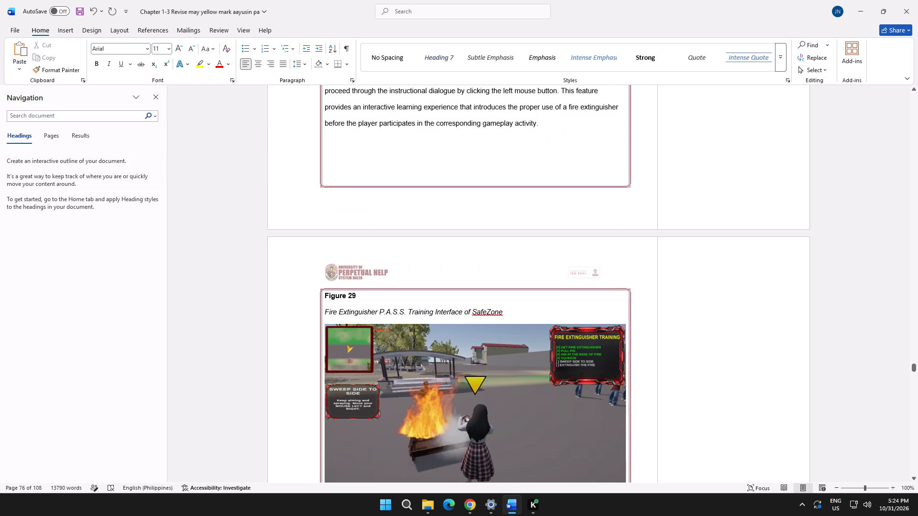
{"action": "left_click_drag", "start_coordinate": [357, 296], "coordinate": [351, 296]}
{"action": "key", "text": "8"}
{"action": "scroll", "coordinate": [364, 305], "scroll_direction": "down", "scroll_amount": 6}
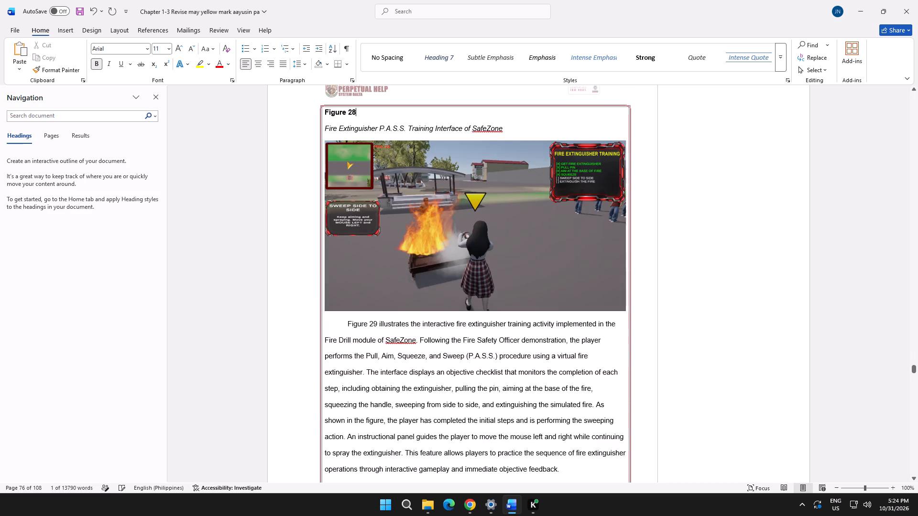
{"action": "scroll", "coordinate": [364, 309], "scroll_direction": "down", "scroll_amount": 5}
{"action": "left_click_drag", "start_coordinate": [377, 259], "coordinate": [372, 258]}
{"action": "key", "text": "8"}
Renumber the Fire Drill Mission Completion caption and description as Figure 29, and indent the description's first line.
{"action": "scroll", "coordinate": [393, 311], "scroll_direction": "down", "scroll_amount": 11}
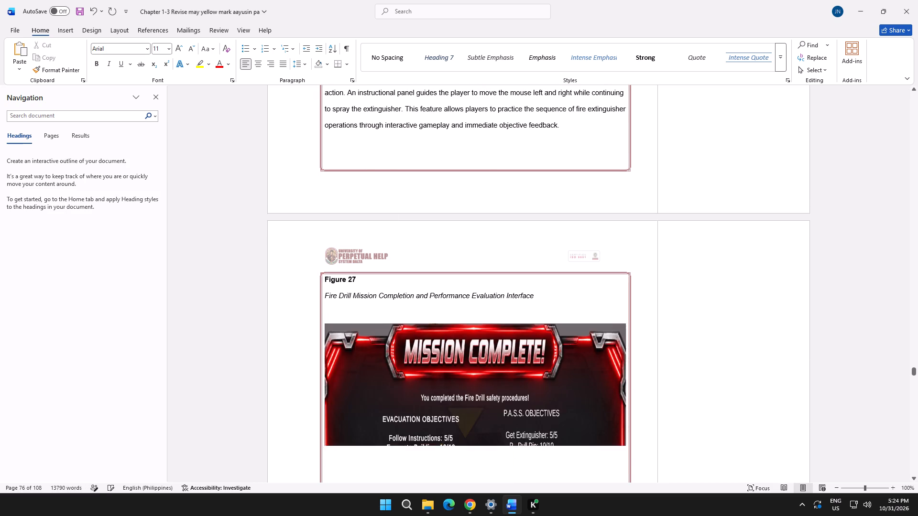
{"action": "scroll", "coordinate": [392, 315], "scroll_direction": "down", "scroll_amount": 2}
{"action": "left_click_drag", "start_coordinate": [358, 258], "coordinate": [352, 258]}
{"action": "key", "text": "9"}
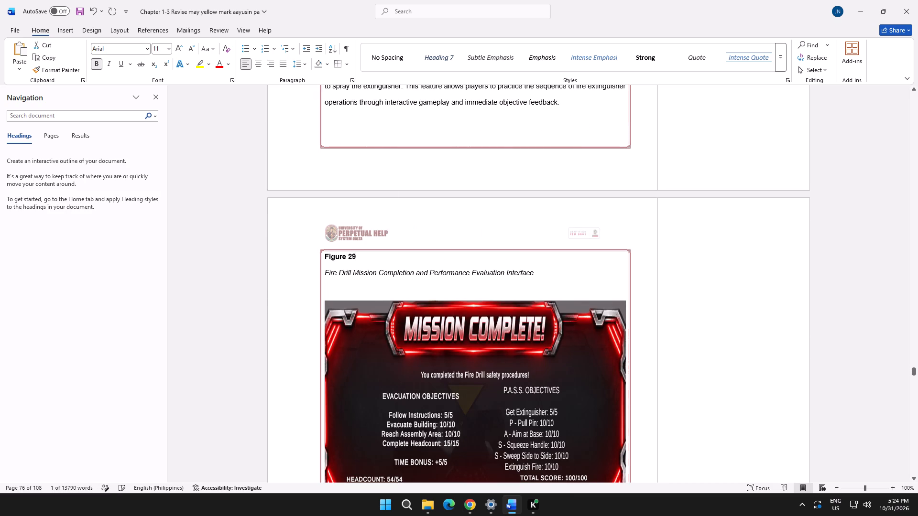
{"action": "scroll", "coordinate": [387, 273], "scroll_direction": "down", "scroll_amount": 12}
{"action": "left_click", "coordinate": [353, 257]}
{"action": "key", "text": "9"}
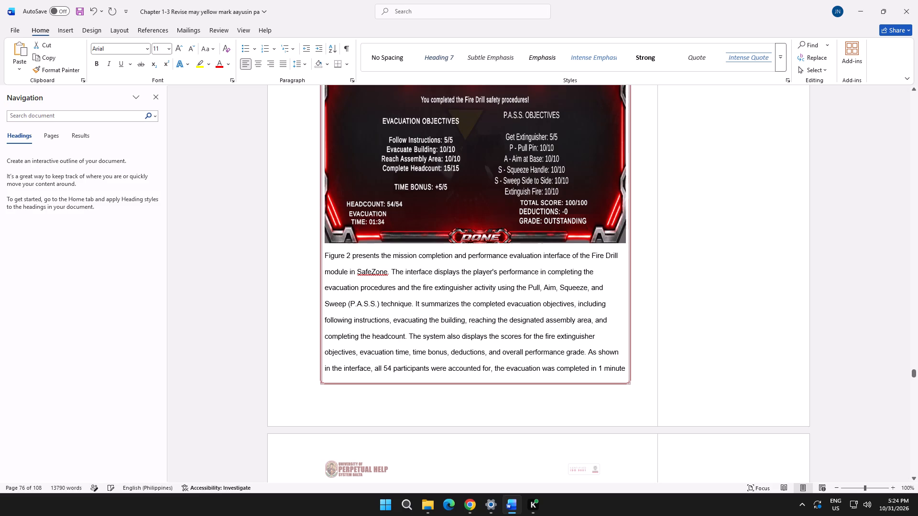
{"action": "left_click", "coordinate": [324, 259]}
{"action": "key", "text": "Tab"}
Insert four blank lines above the Chapter 4 heading to push it and the Summary of Findings heading onto the next page.
{"action": "scroll", "coordinate": [362, 275], "scroll_direction": "down", "scroll_amount": 8}
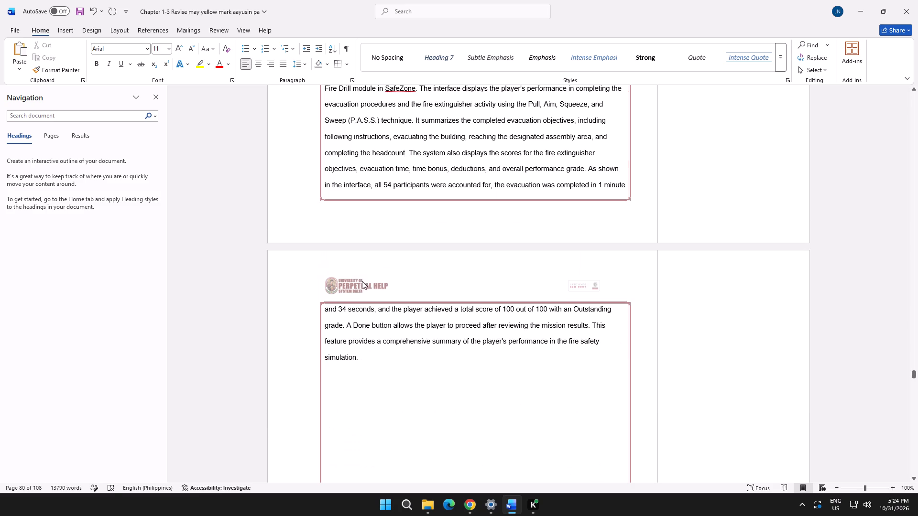
{"action": "scroll", "coordinate": [362, 282], "scroll_direction": "down", "scroll_amount": 12}
{"action": "left_click", "coordinate": [452, 367]}
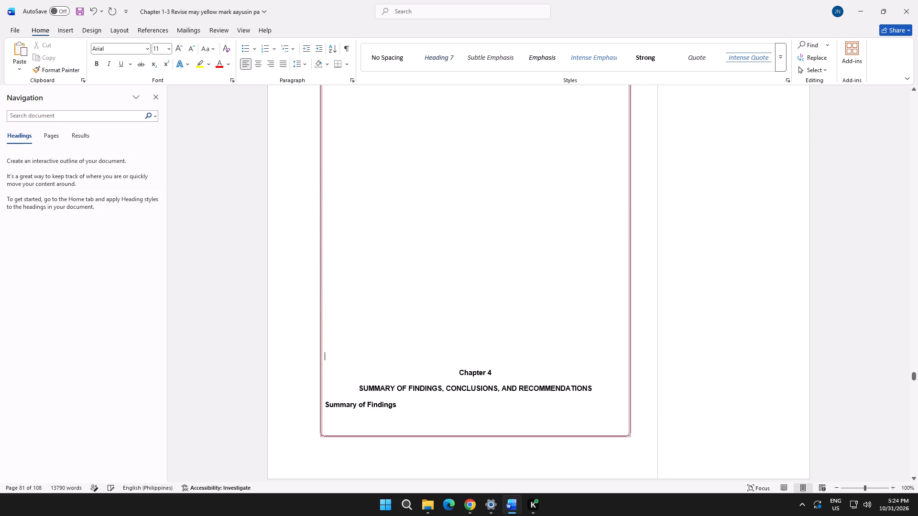
{"action": "key", "text": "Return"}
{"action": "key", "text": "Return"}
{"action": "key", "text": "Return"}
{"action": "key", "text": "Return"}
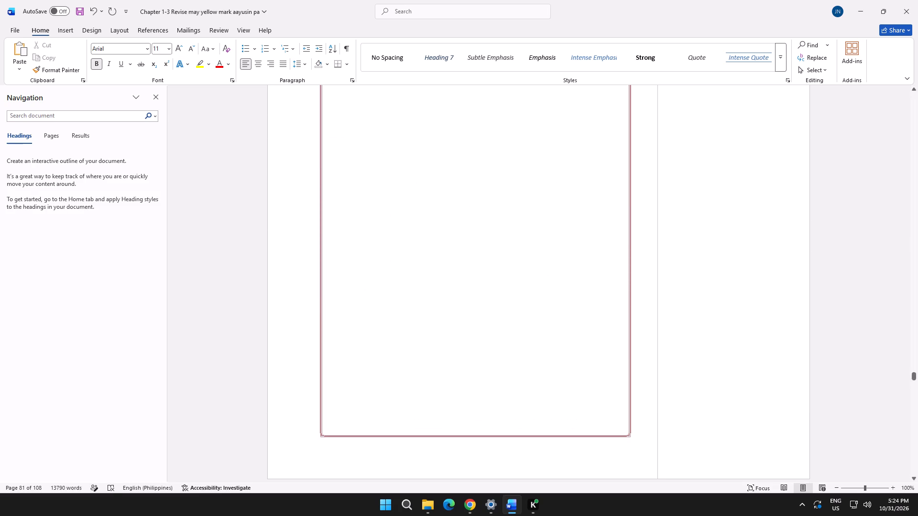
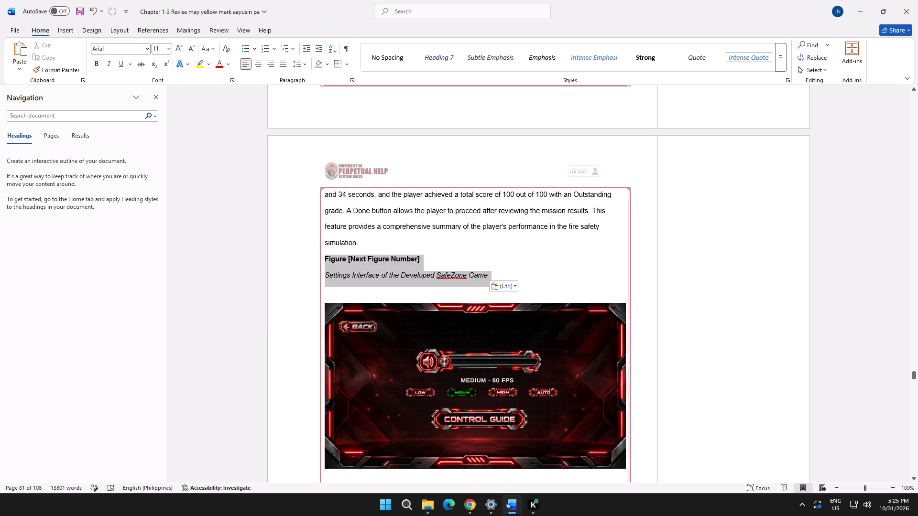
{"action": "left_click_drag", "start_coordinate": [342, 269], "coordinate": [406, 259]}
{"action": "left_click", "coordinate": [403, 270]}
{"action": "left_click_drag", "start_coordinate": [430, 261], "coordinate": [351, 259]}
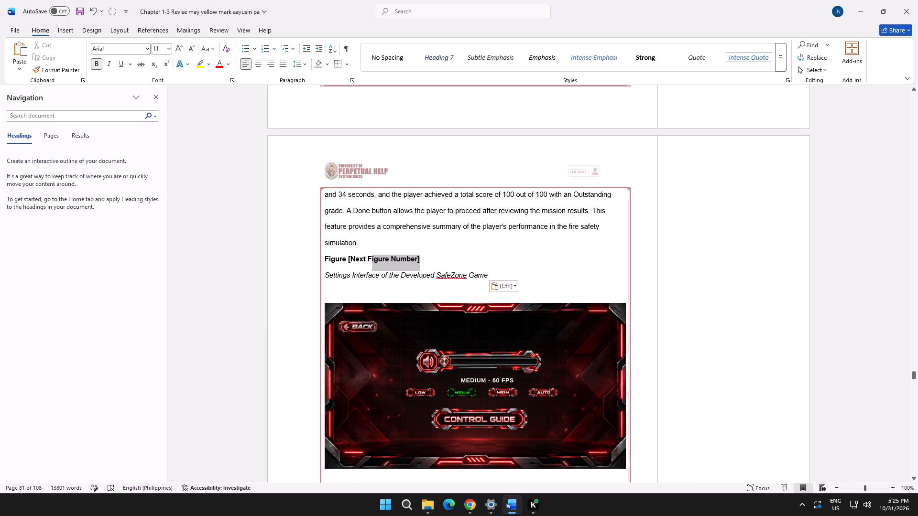
{"action": "left_click_drag", "start_coordinate": [351, 259], "coordinate": [350, 258]}
{"action": "scroll", "coordinate": [453, 258], "scroll_direction": "up", "scroll_amount": 10}
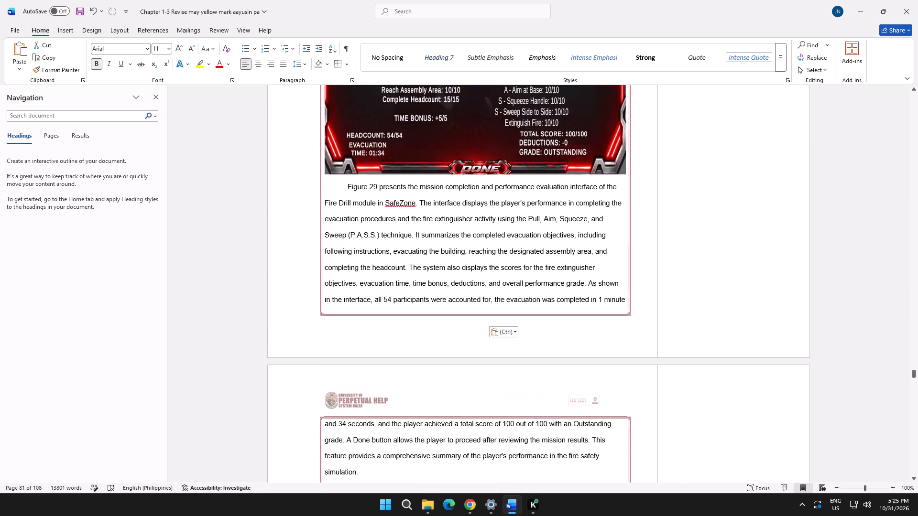
{"action": "scroll", "coordinate": [458, 266], "scroll_direction": "down", "scroll_amount": 7}
{"action": "left_click", "coordinate": [421, 324]}
{"action": "left_click_drag", "start_coordinate": [423, 329], "coordinate": [348, 328]}
{"action": "key", "text": "3"}
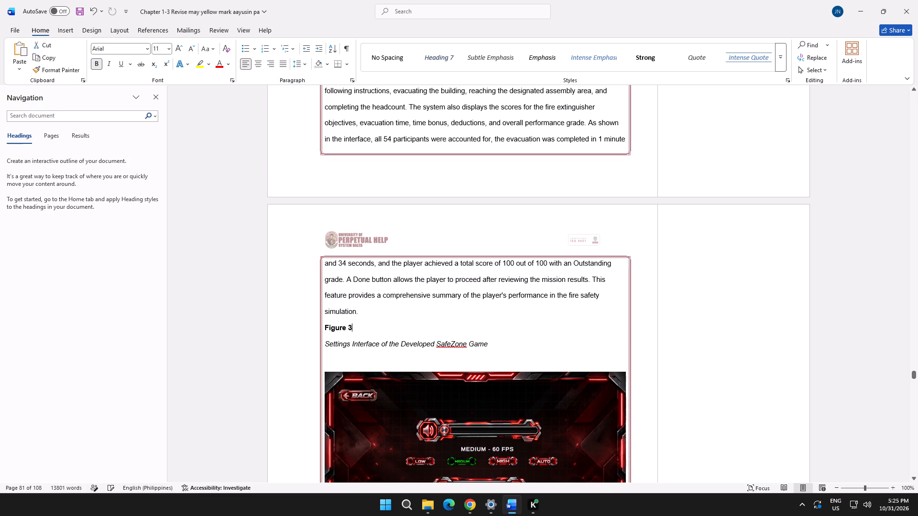
{"action": "key", "text": "0"}
Remove the empty line between the Settings Interface title and its screenshot.
{"action": "left_click", "coordinate": [372, 365]}
{"action": "key", "text": "BackSpace"}
Copy the settings interface description paragraph from the ChatGPT reply and paste it below the settings screenshot in the Word thesis.
{"action": "scroll", "coordinate": [409, 362], "scroll_direction": "down", "scroll_amount": 7}
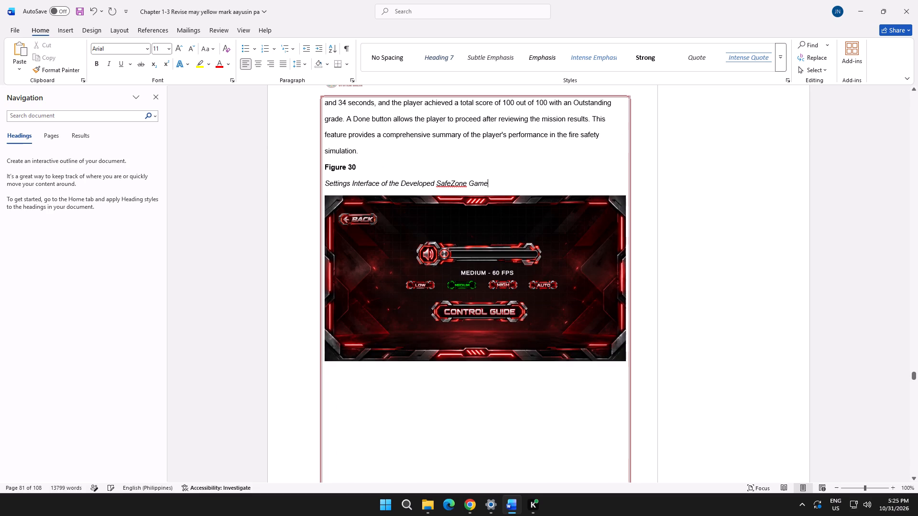
{"action": "left_click", "coordinate": [389, 378]}
{"action": "key", "text": "alt+Tab"}
{"action": "left_click", "coordinate": [362, 198]}
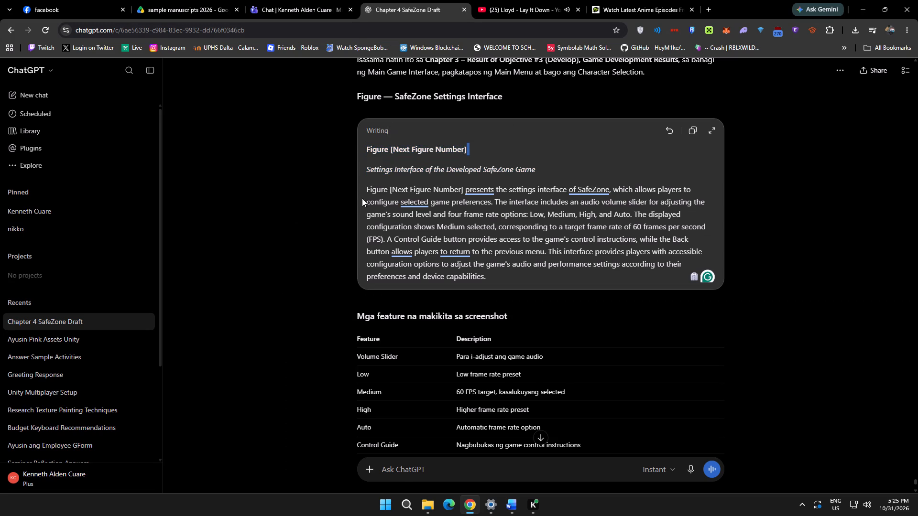
{"action": "left_click_drag", "start_coordinate": [367, 190], "coordinate": [492, 280]}
{"action": "key", "text": "ctrl+c"}
{"action": "key", "text": "alt+Tab"}
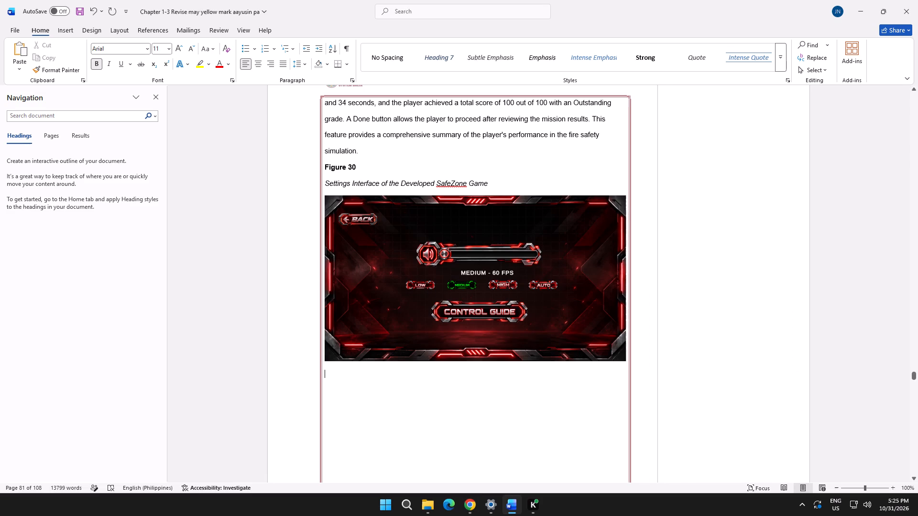
{"action": "key", "text": "ctrl+v"}
Replace the figure number placeholder at the start of the pasted description with 30.
{"action": "left_click_drag", "start_coordinate": [420, 196], "coordinate": [348, 195]}
{"action": "key", "text": "3"}
{"action": "key", "text": "0"}
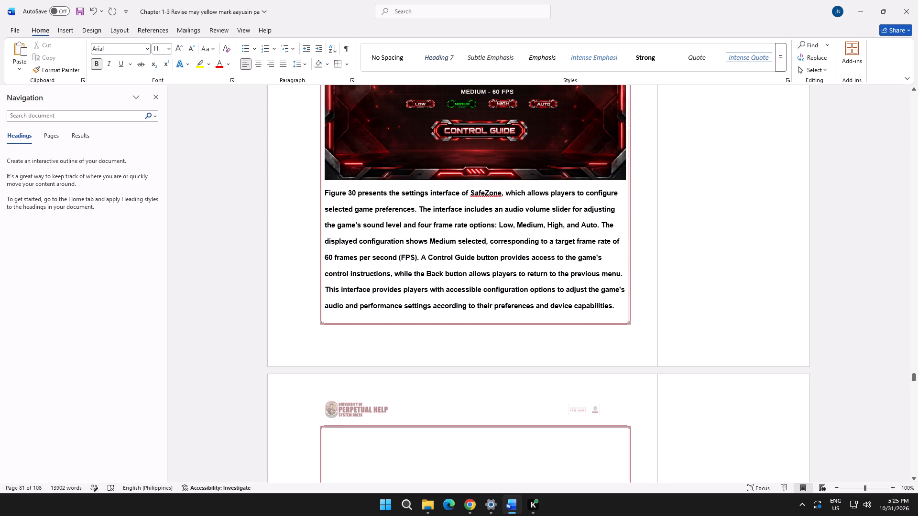
Remove the bold formatting from the whole Figure 30 description paragraph.
{"action": "left_click_drag", "start_coordinate": [619, 307], "coordinate": [319, 196]}
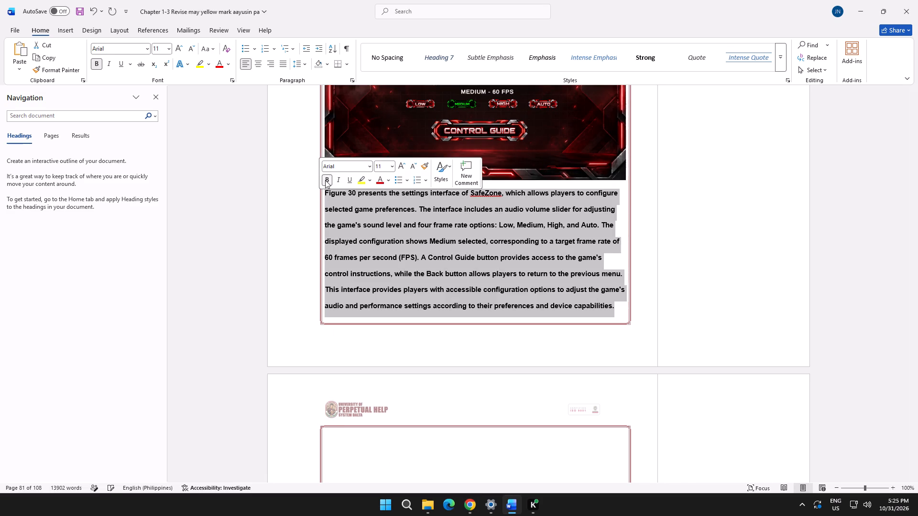
{"action": "left_click", "coordinate": [325, 180]}
{"action": "left_click", "coordinate": [339, 215]}
Indent only the first line of the Figure 30 description, leaving the screenshot and the paragraph's other lines at the margin.
{"action": "left_click", "coordinate": [324, 195]}
{"action": "key", "text": "Tab"}
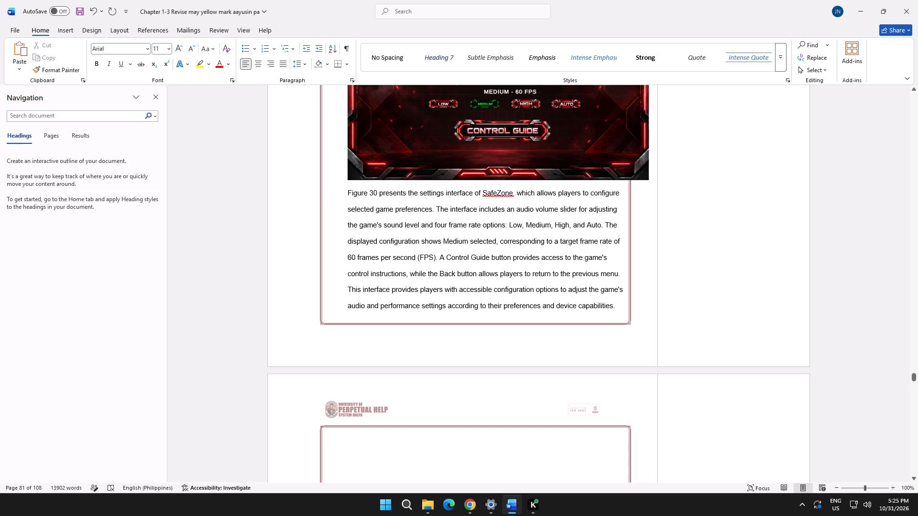
{"action": "key", "text": "ctrl+z"}
{"action": "key", "text": "space"}
{"action": "key", "text": "Tab"}
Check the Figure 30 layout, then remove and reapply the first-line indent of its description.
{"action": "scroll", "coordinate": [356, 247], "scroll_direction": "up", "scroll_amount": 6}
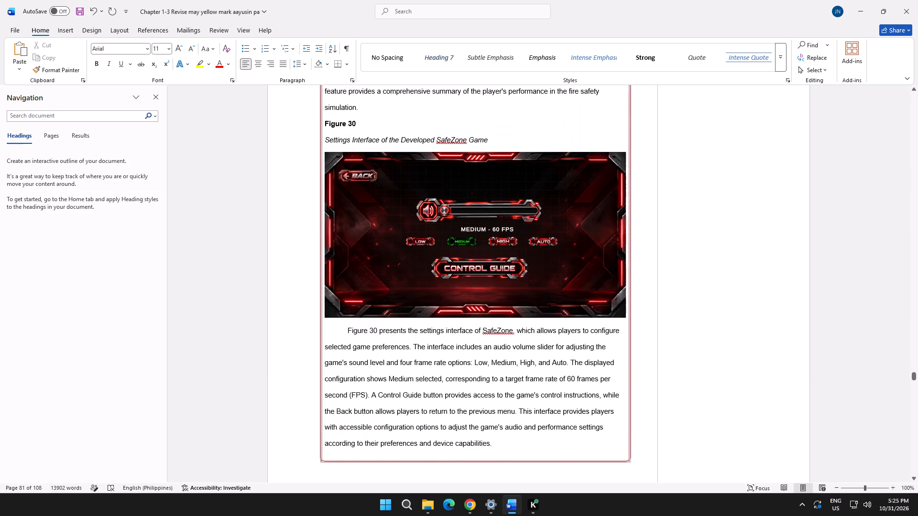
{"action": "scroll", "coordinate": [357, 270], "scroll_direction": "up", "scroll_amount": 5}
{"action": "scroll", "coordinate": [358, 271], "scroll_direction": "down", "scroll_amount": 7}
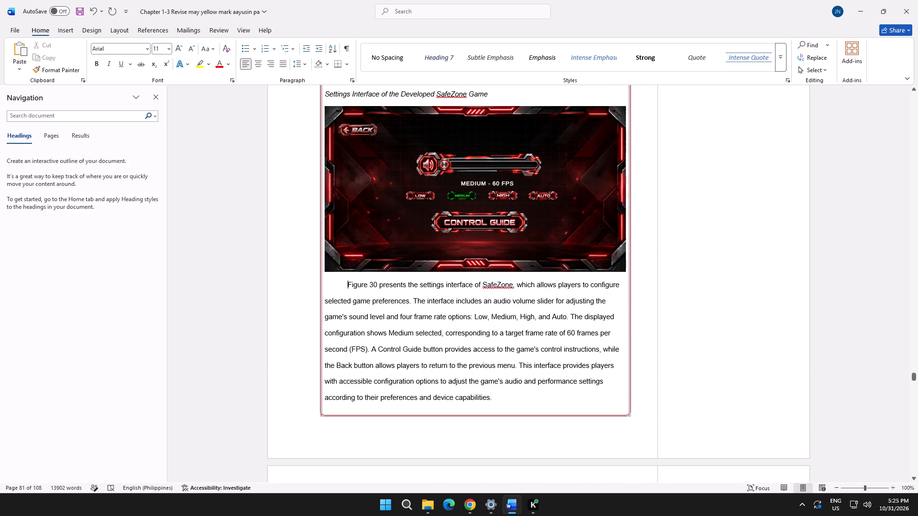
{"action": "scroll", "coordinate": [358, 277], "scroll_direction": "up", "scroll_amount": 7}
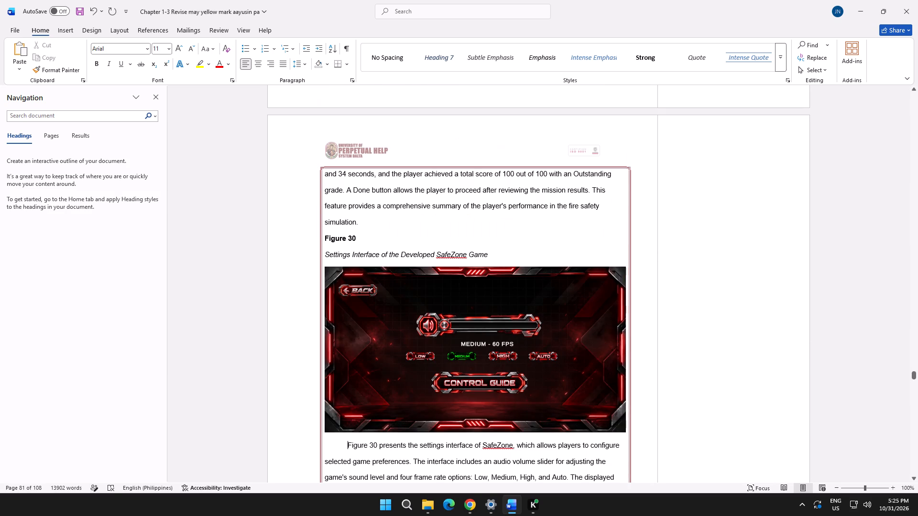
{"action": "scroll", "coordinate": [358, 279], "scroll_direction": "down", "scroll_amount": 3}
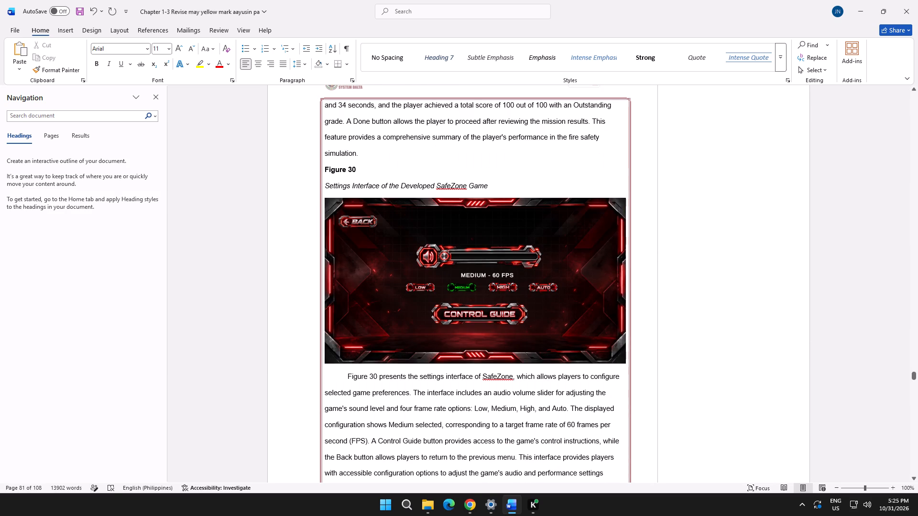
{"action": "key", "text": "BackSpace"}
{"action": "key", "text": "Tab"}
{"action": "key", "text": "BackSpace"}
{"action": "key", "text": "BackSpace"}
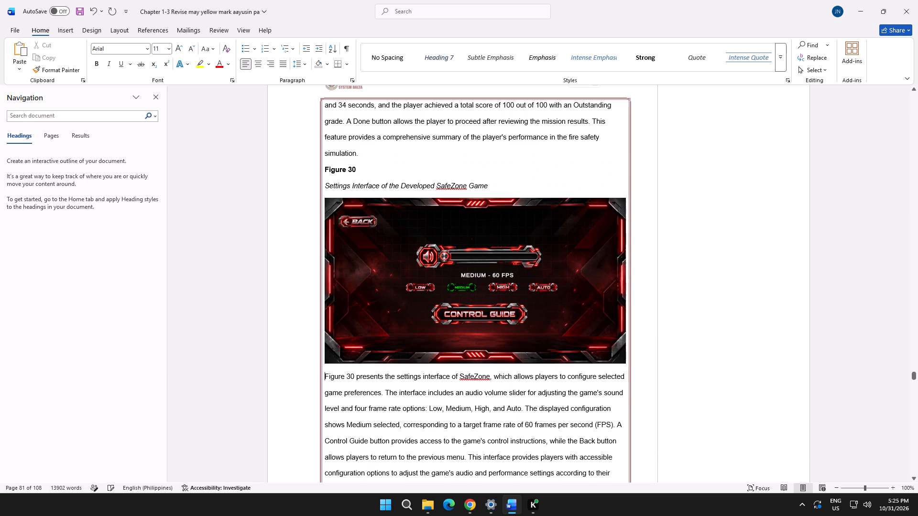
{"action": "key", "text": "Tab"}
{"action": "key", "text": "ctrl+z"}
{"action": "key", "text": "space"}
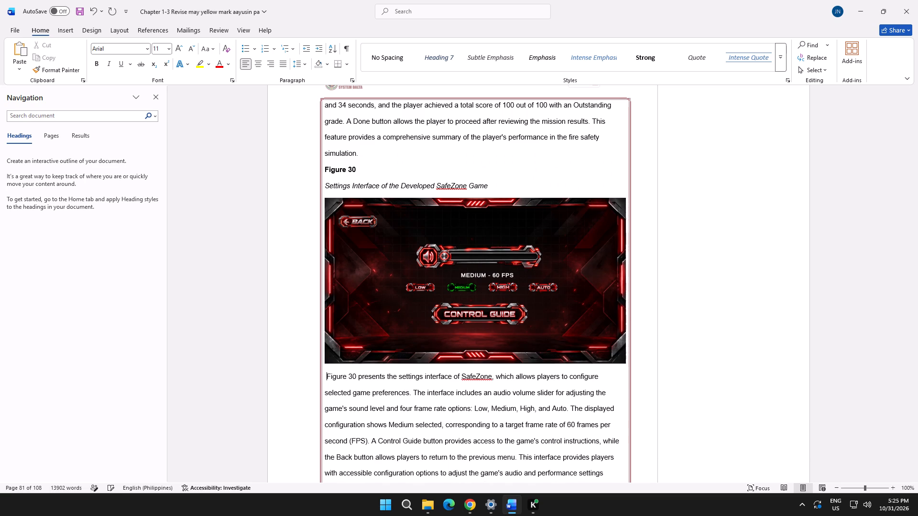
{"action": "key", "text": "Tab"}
Place the insertion point below the Figure 30 description and return to the ChatGPT conversation.
{"action": "scroll", "coordinate": [356, 278], "scroll_direction": "down", "scroll_amount": 15}
{"action": "left_click", "coordinate": [354, 281]}
{"action": "key", "text": "alt+Tab"}
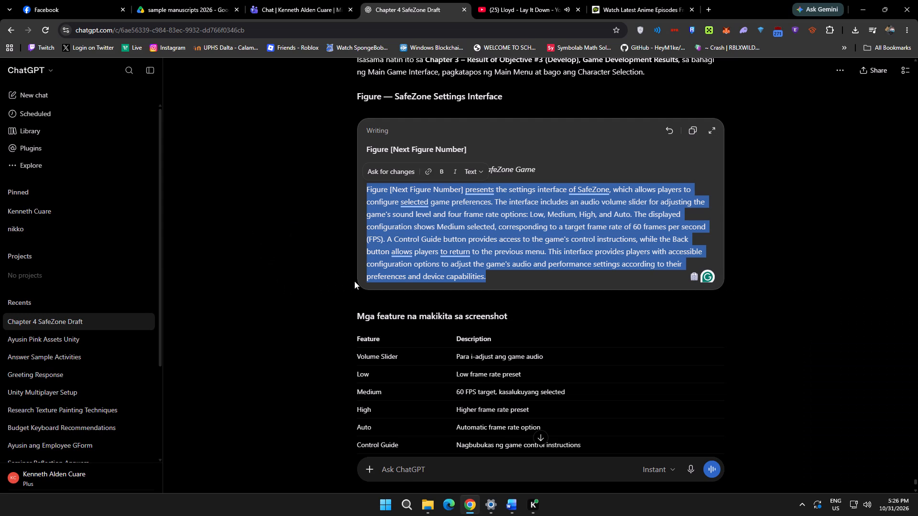
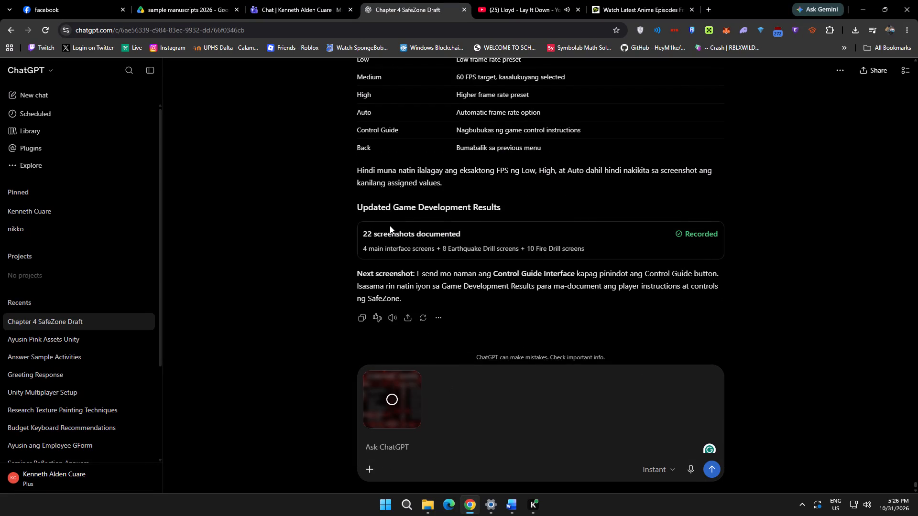
Send the attached Control Guide screenshot in the ChatGPT conversation and look over the figure caption and description it drafts.
{"action": "key", "text": "Return"}
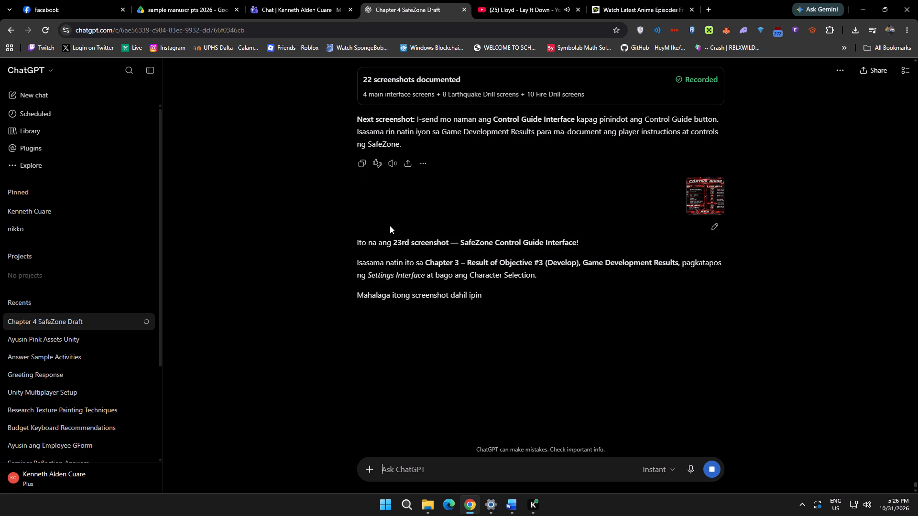
{"action": "scroll", "coordinate": [390, 226], "scroll_direction": "down", "scroll_amount": 7}
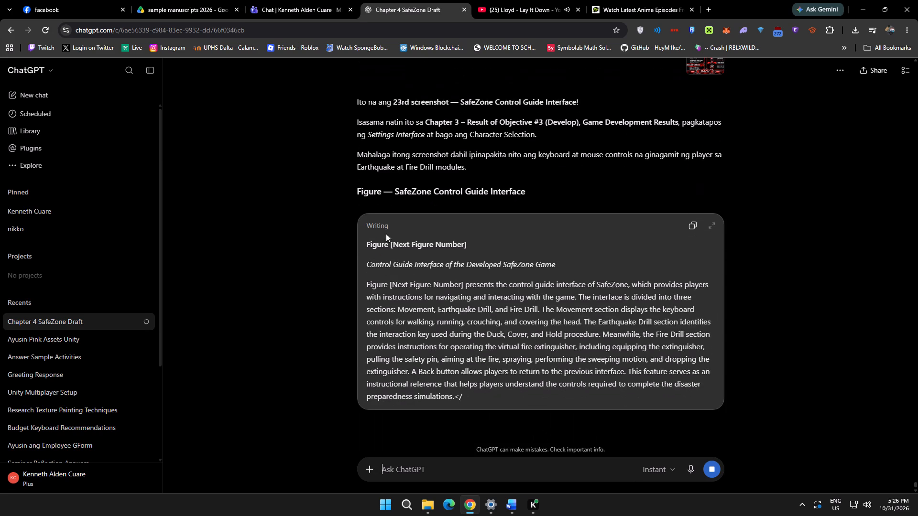
{"action": "scroll", "coordinate": [372, 249], "scroll_direction": "up", "scroll_amount": 4}
{"action": "left_click", "coordinate": [367, 280]}
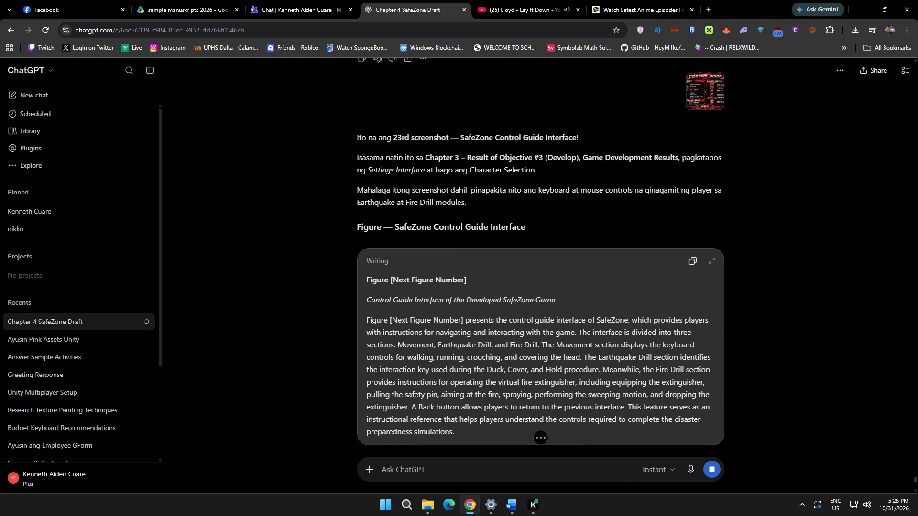
Switch to the thesis in Word, paste the Control Guide screenshot below the Figure 30 description, and place the insertion point at that description's end.
{"action": "key", "text": "alt+Tab"}
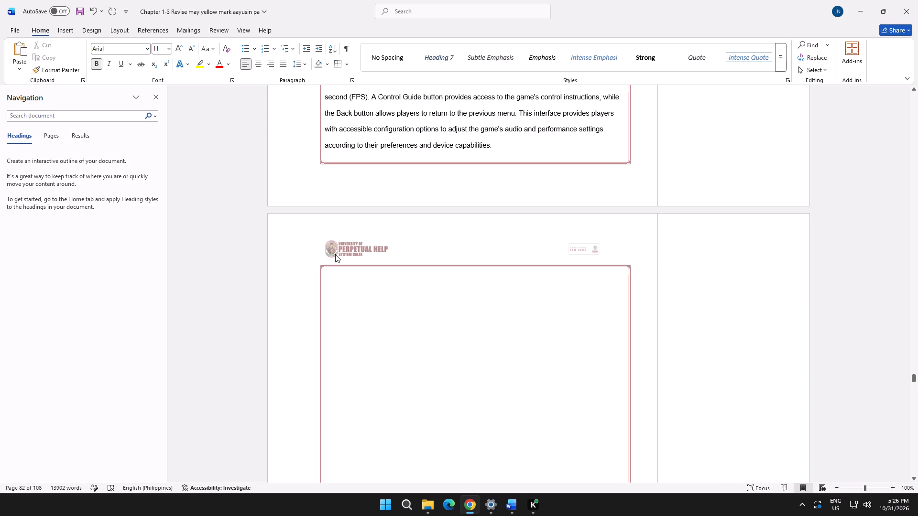
{"action": "key", "text": "ctrl+v"}
{"action": "left_click", "coordinate": [504, 147]}
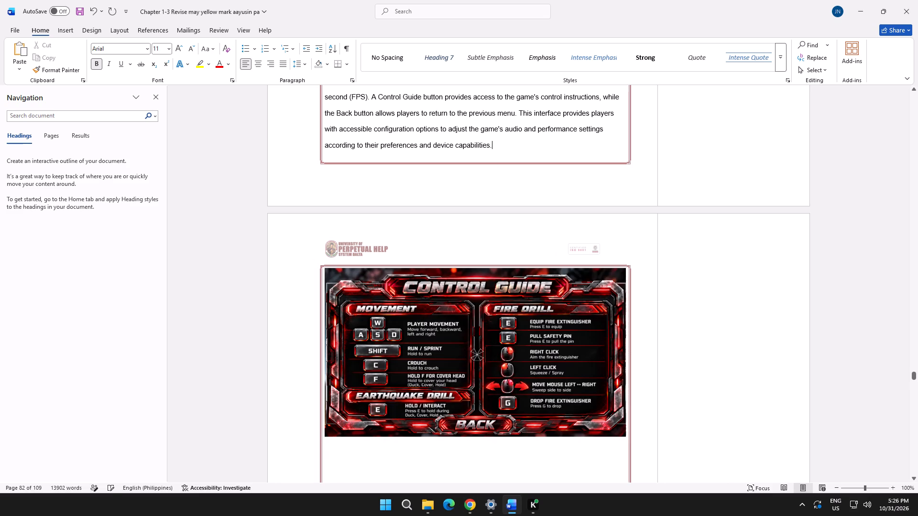
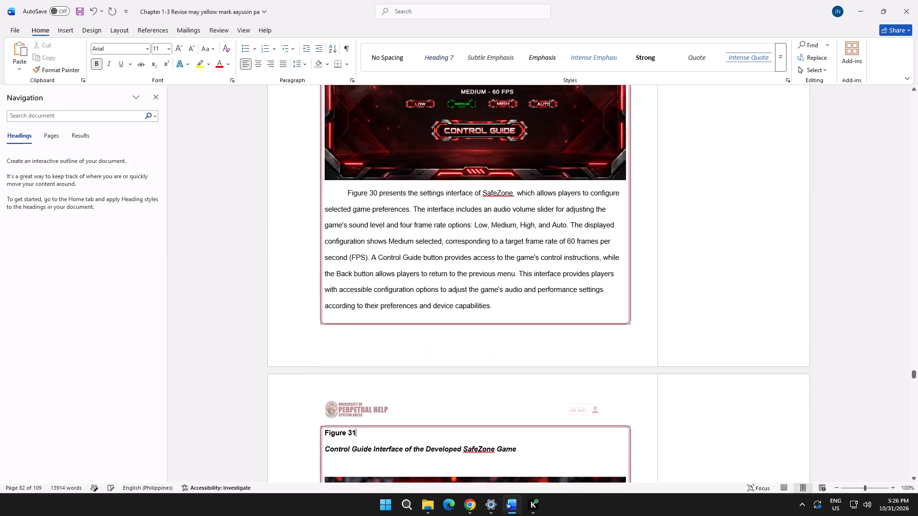
Remove the bold from the Figure 31 caption title, leaving it italic, and delete the blank line above the Control Guide screenshot.
{"action": "scroll", "coordinate": [427, 265], "scroll_direction": "down", "scroll_amount": 7}
{"action": "left_click_drag", "start_coordinate": [518, 291], "coordinate": [325, 293]}
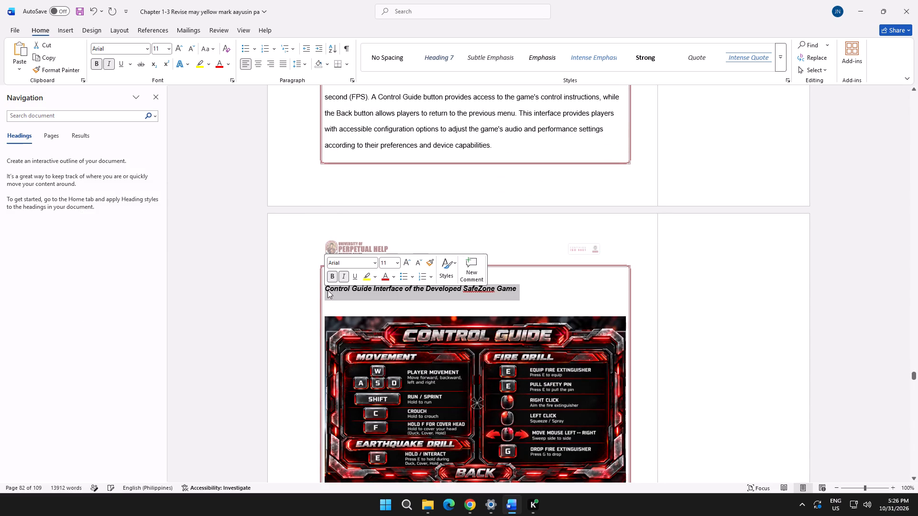
{"action": "left_click", "coordinate": [331, 277]}
{"action": "left_click", "coordinate": [337, 301]}
{"action": "key", "text": "BackSpace"}
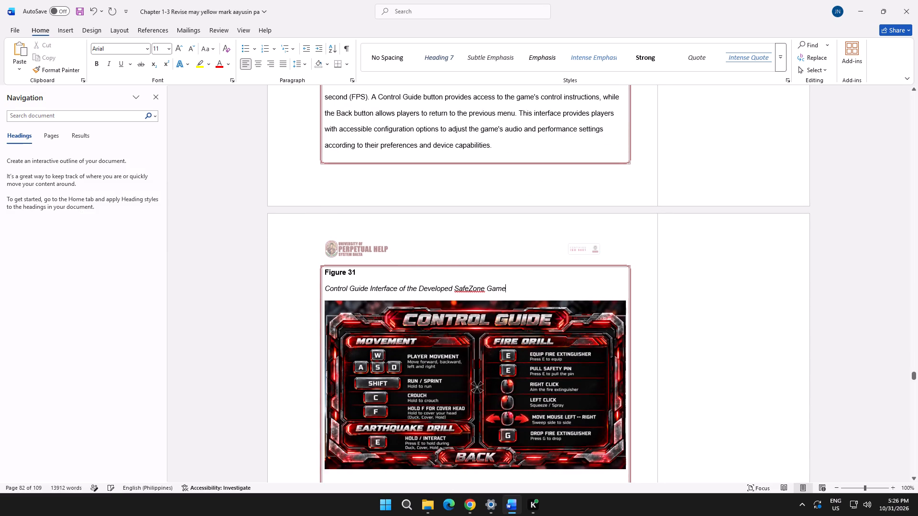
Copy the Control Guide description paragraph from the ChatGPT conversation and paste it below the Figure 31 screenshot in the Word thesis.
{"action": "scroll", "coordinate": [374, 302], "scroll_direction": "down", "scroll_amount": 5}
{"action": "left_click", "coordinate": [339, 364]}
{"action": "left_click", "coordinate": [337, 366]}
{"action": "key", "text": "alt+Tab"}
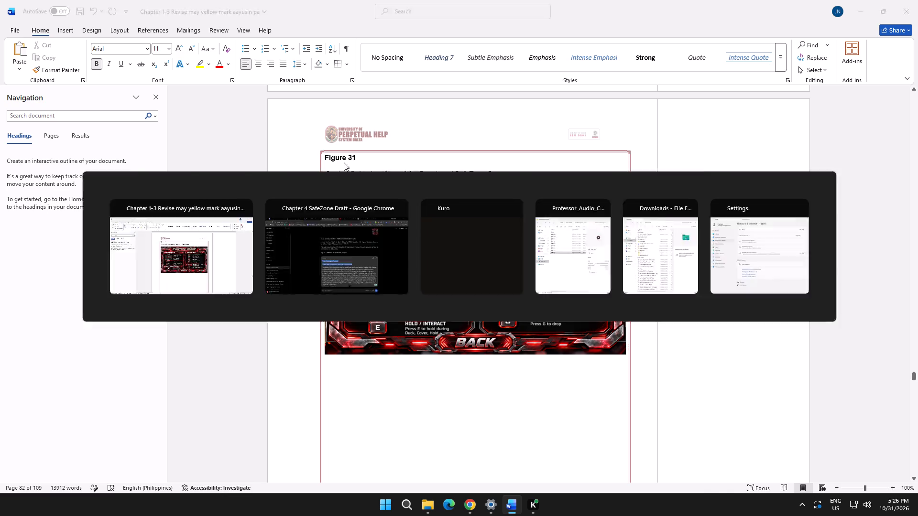
{"action": "left_click_drag", "start_coordinate": [367, 323], "coordinate": [464, 430]}
{"action": "key", "text": "ctrl+c"}
{"action": "key", "text": "alt+Tab"}
{"action": "key", "text": "ctrl+v"}
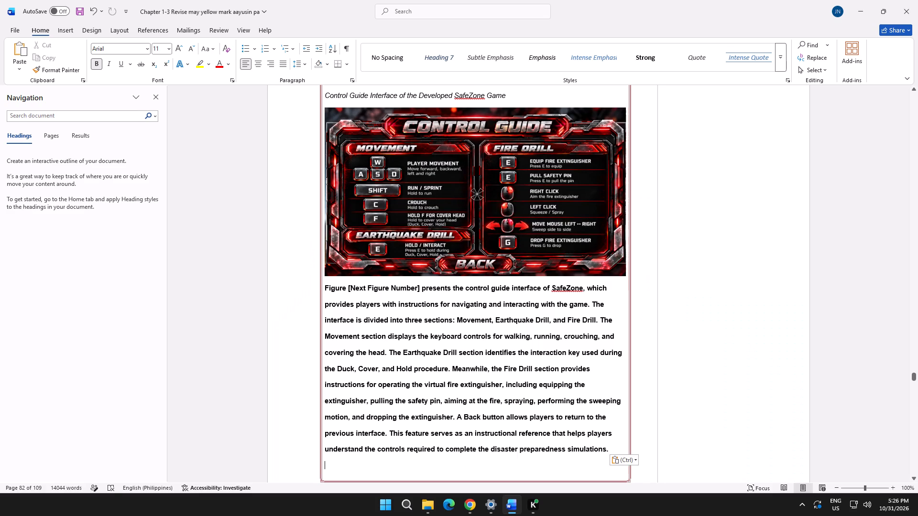
Remove the bold formatting from the pasted Control Guide description paragraph.
{"action": "left_click_drag", "start_coordinate": [612, 449], "coordinate": [326, 283]}
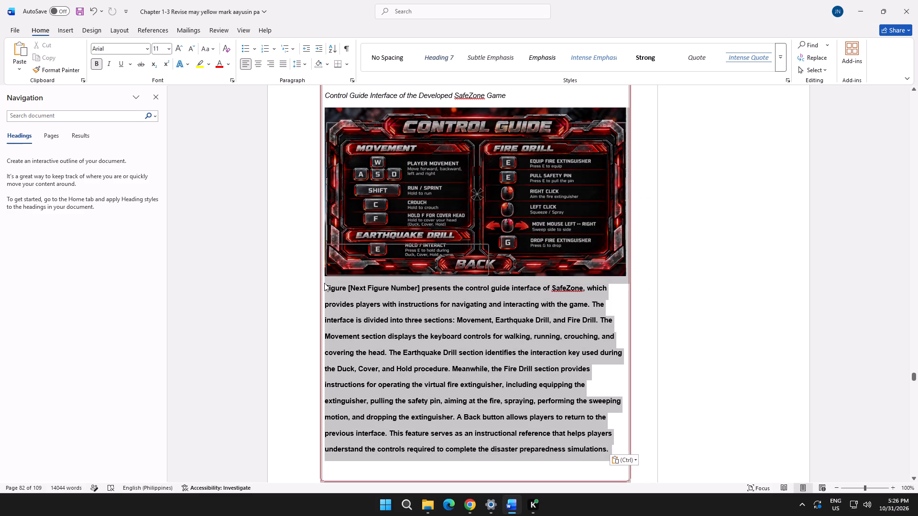
{"action": "left_click", "coordinate": [323, 289]}
{"action": "left_click_drag", "start_coordinate": [325, 291], "coordinate": [608, 455]}
{"action": "left_click", "coordinate": [614, 439]}
Replace the figure number placeholder in the Control Guide description with 31 and indent the paragraph's first line.
{"action": "left_click", "coordinate": [383, 305]}
{"action": "left_click_drag", "start_coordinate": [413, 290], "coordinate": [346, 288]}
{"action": "key", "text": "3"}
{"action": "key", "text": "1"}
{"action": "left_click", "coordinate": [325, 292]}
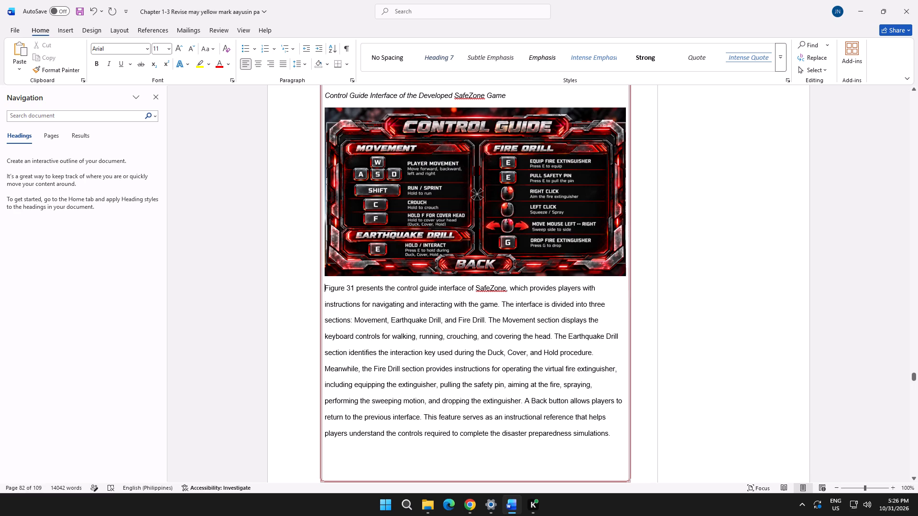
{"action": "key", "text": "Tab"}
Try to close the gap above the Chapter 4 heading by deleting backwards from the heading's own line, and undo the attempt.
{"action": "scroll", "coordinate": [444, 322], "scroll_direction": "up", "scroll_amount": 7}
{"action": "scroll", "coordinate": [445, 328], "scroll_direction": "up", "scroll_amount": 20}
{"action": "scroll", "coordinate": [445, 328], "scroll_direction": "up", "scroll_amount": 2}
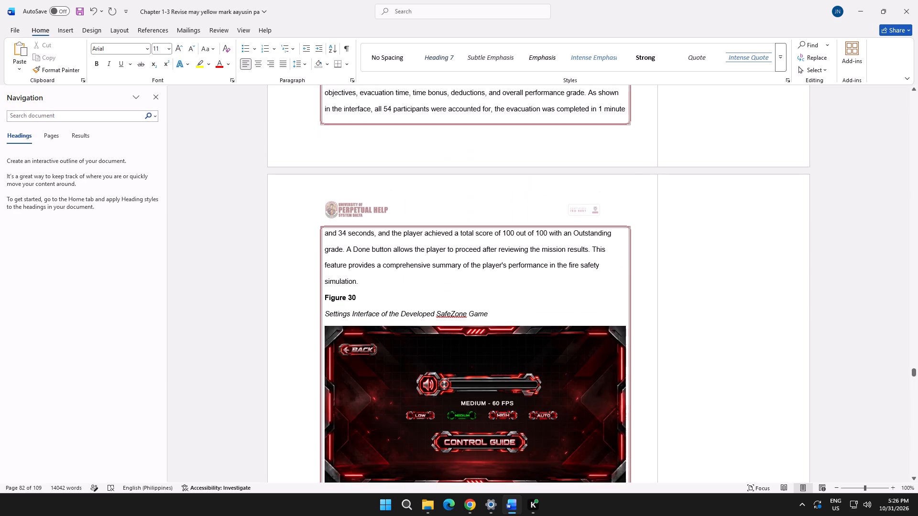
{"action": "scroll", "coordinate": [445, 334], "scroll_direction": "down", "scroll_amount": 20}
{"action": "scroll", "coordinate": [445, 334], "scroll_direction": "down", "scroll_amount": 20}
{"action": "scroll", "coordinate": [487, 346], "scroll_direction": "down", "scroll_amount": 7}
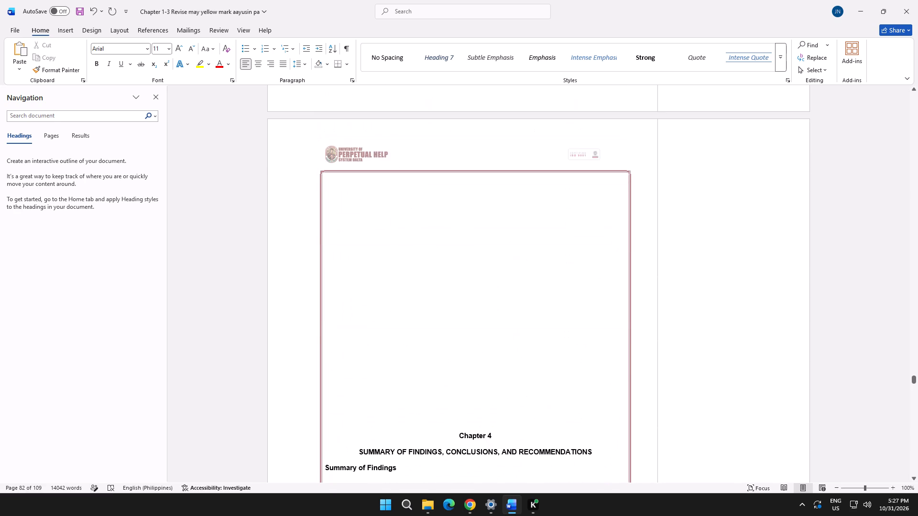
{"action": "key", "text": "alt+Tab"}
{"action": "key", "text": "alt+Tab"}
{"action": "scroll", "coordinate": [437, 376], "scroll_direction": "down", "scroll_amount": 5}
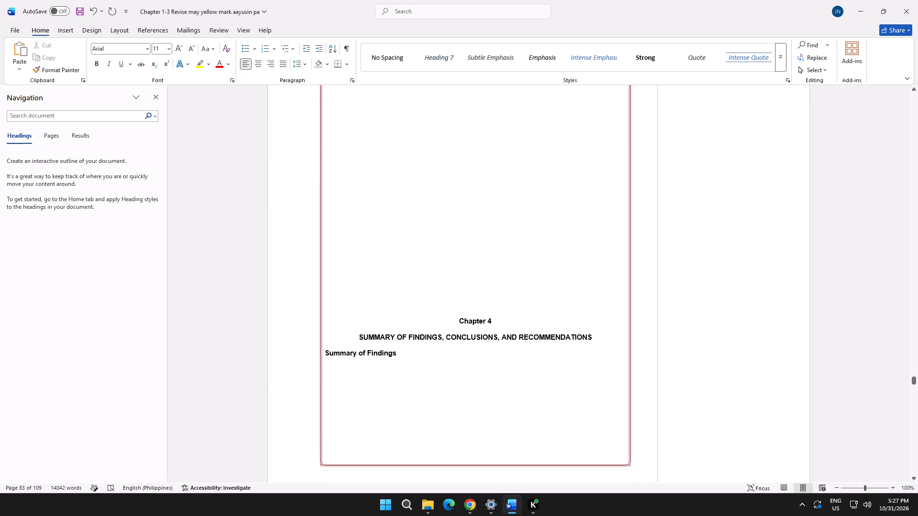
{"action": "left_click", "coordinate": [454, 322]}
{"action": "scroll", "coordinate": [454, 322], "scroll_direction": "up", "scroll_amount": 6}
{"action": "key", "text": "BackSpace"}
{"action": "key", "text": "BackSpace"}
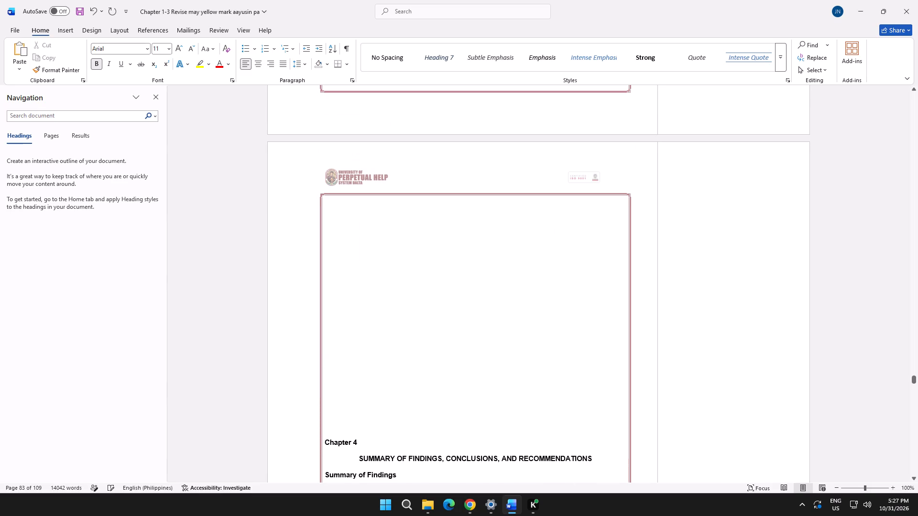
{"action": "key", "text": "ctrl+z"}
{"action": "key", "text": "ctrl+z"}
Delete the surplus blank lines between the Figure 31 description and the Chapter 4 heading.
{"action": "left_click", "coordinate": [451, 413]}
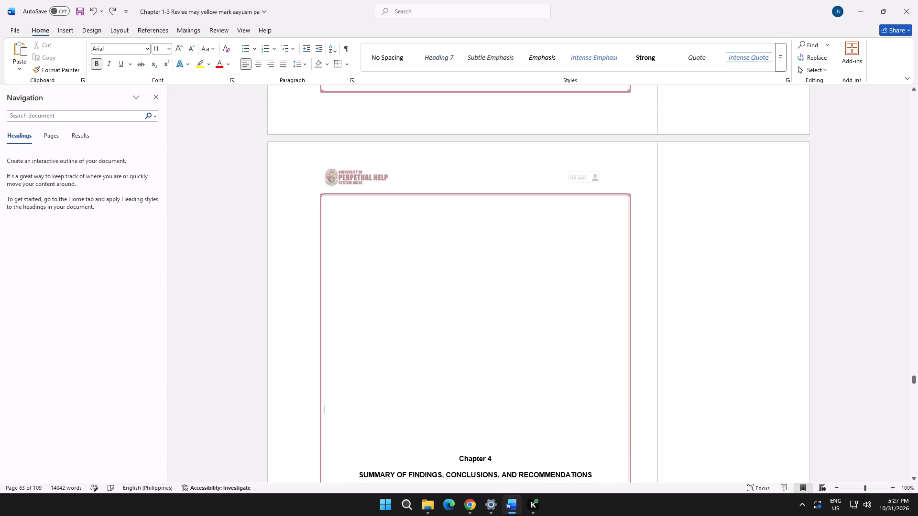
{"action": "key", "text": "BackSpace"}
{"action": "key", "text": "BackSpace"}
{"action": "key", "text": "BackSpace"}
{"action": "key", "text": "BackSpace"}
{"action": "key", "text": "BackSpace"}
{"action": "key", "text": "BackSpace"}
{"action": "key", "text": "BackSpace"}
{"action": "key", "text": "BackSpace"}
{"action": "key", "text": "BackSpace"}
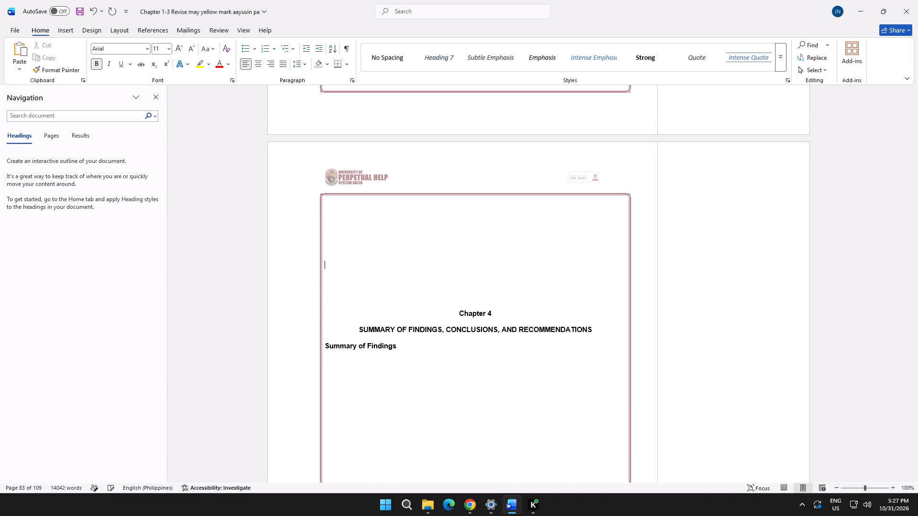
{"action": "key", "text": "BackSpace"}
{"action": "key", "text": "BackSpace"}
{"action": "key", "text": "BackSpace"}
{"action": "key", "text": "BackSpace"}
{"action": "key", "text": "BackSpace"}
{"action": "key", "text": "BackSpace"}
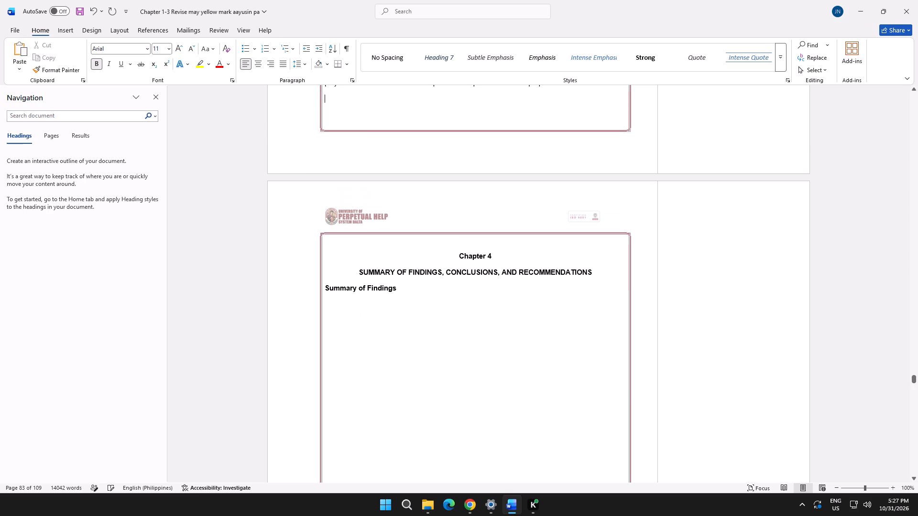
{"action": "scroll", "coordinate": [433, 348], "scroll_direction": "up", "scroll_amount": 14}
{"action": "scroll", "coordinate": [432, 364], "scroll_direction": "down", "scroll_amount": 6}
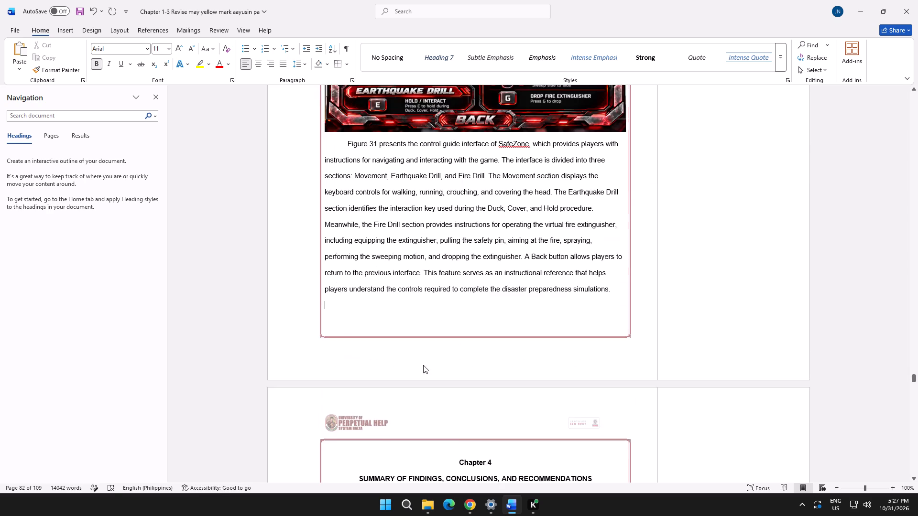
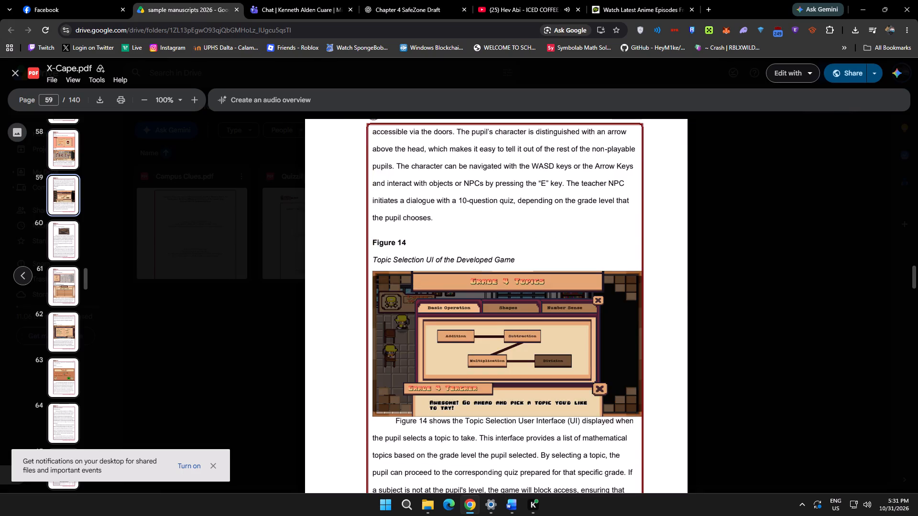
{"action": "scroll", "coordinate": [366, 284], "scroll_direction": "down", "scroll_amount": 19}
{"action": "scroll", "coordinate": [364, 284], "scroll_direction": "down", "scroll_amount": 10}
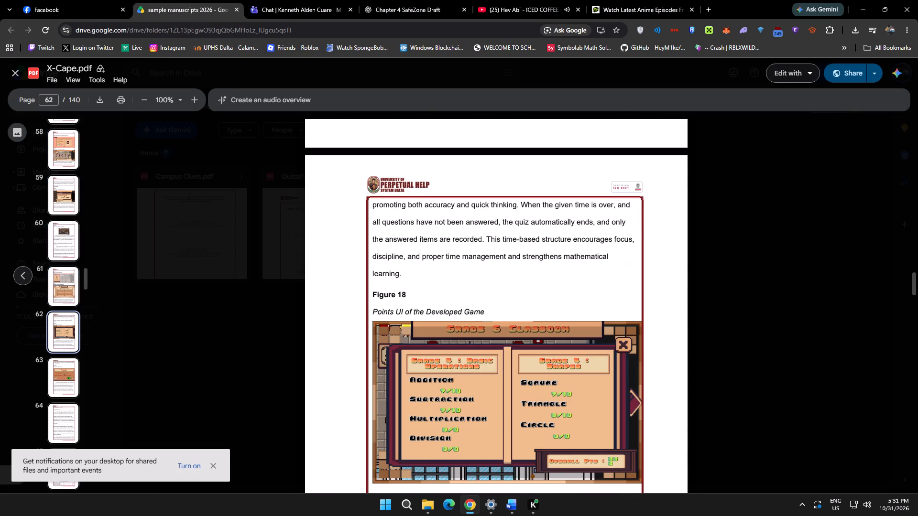
{"action": "scroll", "coordinate": [364, 284], "scroll_direction": "down", "scroll_amount": 20}
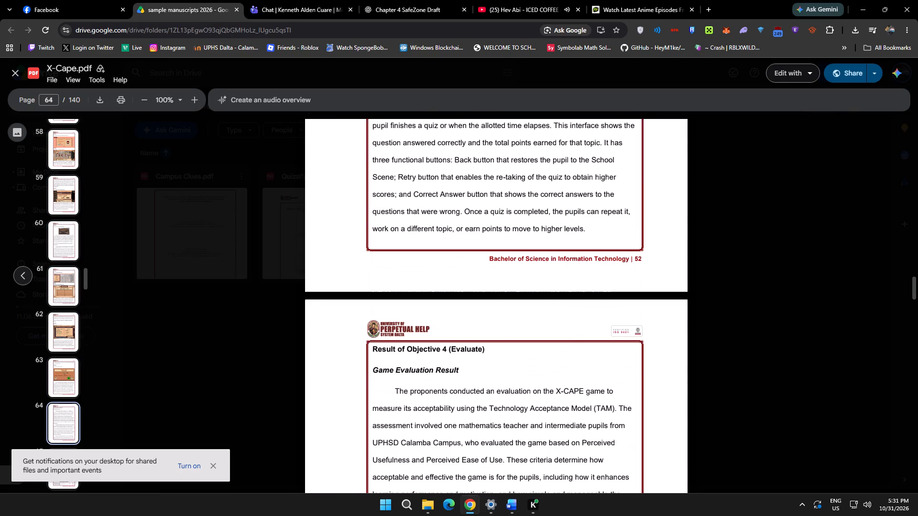
{"action": "scroll", "coordinate": [364, 284], "scroll_direction": "down", "scroll_amount": 1}
{"action": "scroll", "coordinate": [364, 284], "scroll_direction": "up", "scroll_amount": 7}
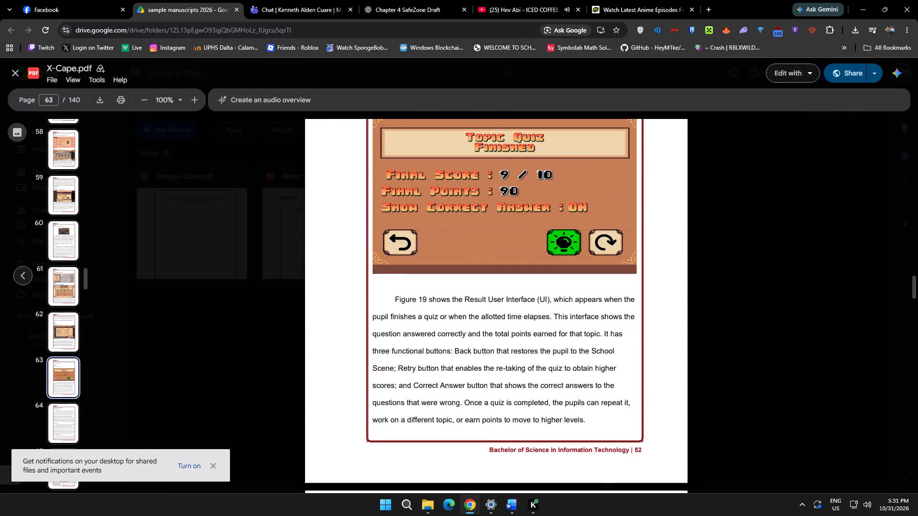
{"action": "scroll", "coordinate": [365, 279], "scroll_direction": "down", "scroll_amount": 5}
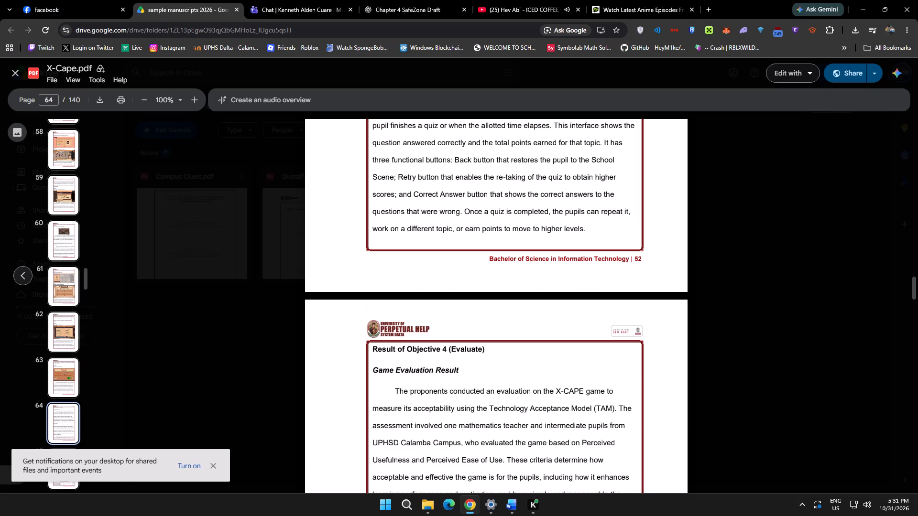
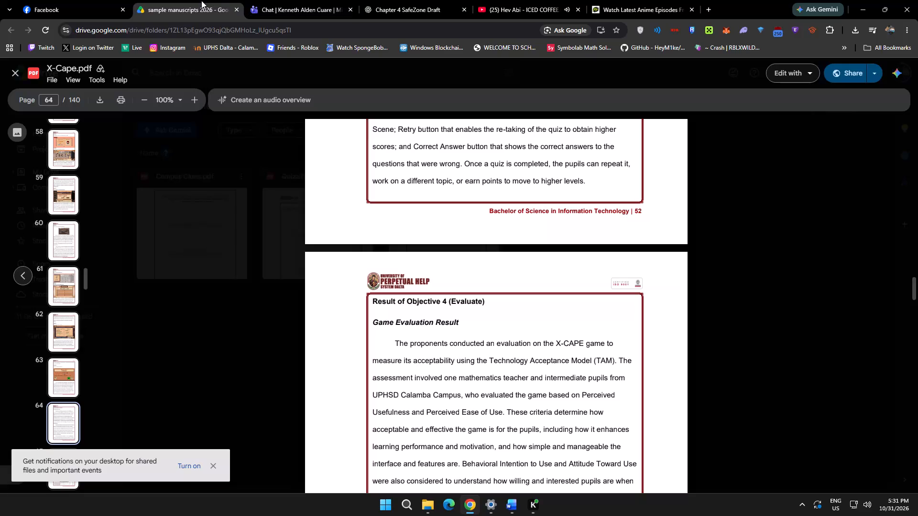
Switch to the thesis in Word and add the bold heading "Result of Objective 4 (Evaluate)" below the Figure 31 description.
{"action": "left_click", "coordinate": [511, 508]}
{"action": "scroll", "coordinate": [418, 382], "scroll_direction": "down", "scroll_amount": 5}
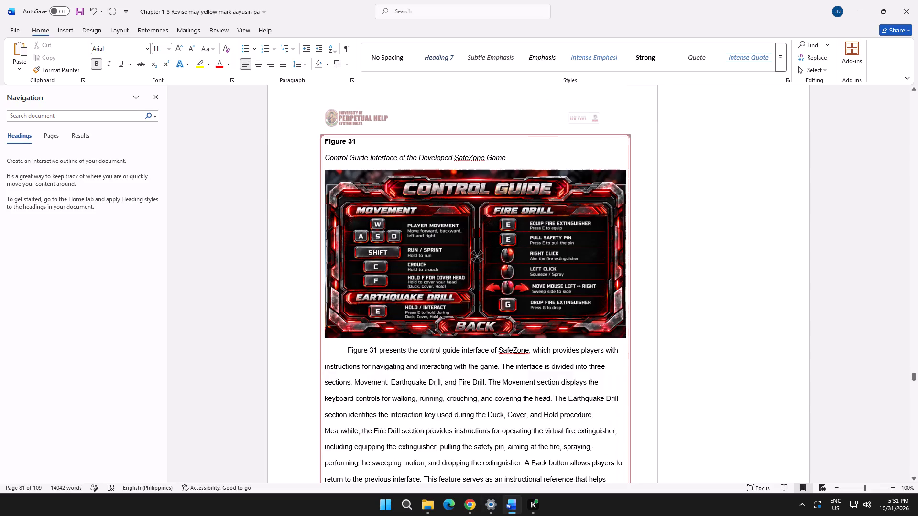
{"action": "left_click", "coordinate": [485, 505]}
{"action": "left_click", "coordinate": [735, 52]}
{"action": "scroll", "coordinate": [511, 285], "scroll_direction": "down", "scroll_amount": 5}
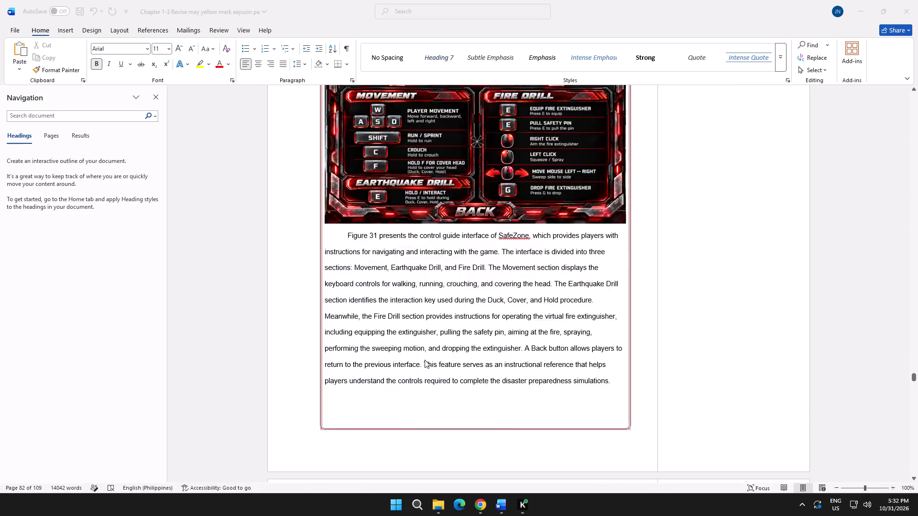
{"action": "scroll", "coordinate": [413, 371], "scroll_direction": "down", "scroll_amount": 6}
{"action": "scroll", "coordinate": [368, 367], "scroll_direction": "down", "scroll_amount": 6}
{"action": "scroll", "coordinate": [392, 322], "scroll_direction": "up", "scroll_amount": 5}
{"action": "left_click", "coordinate": [337, 278]}
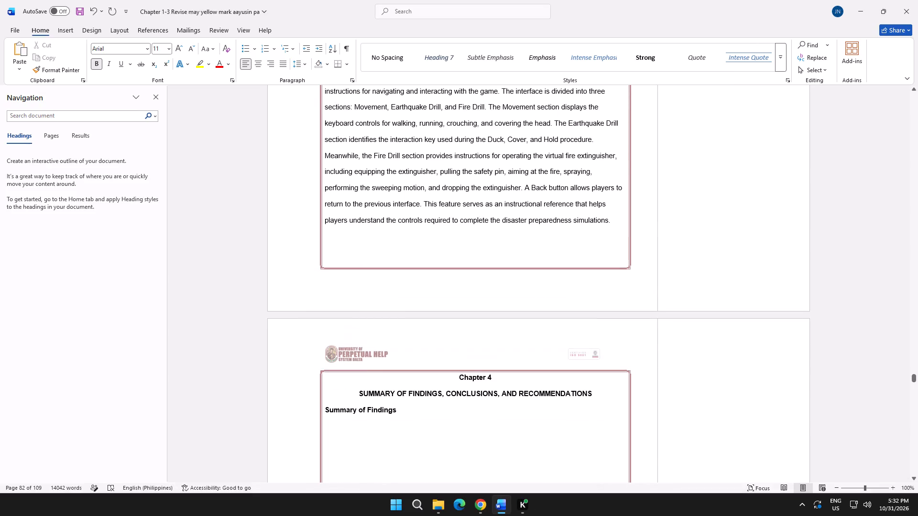
{"action": "key", "text": "BackSpace"}
{"action": "key", "text": "r"}
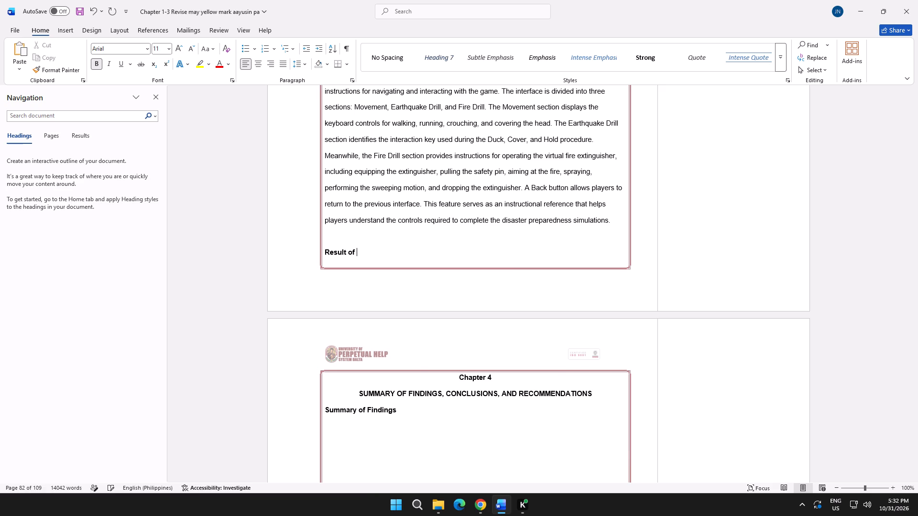
{"action": "key", "text": "alt+Tab"}
{"action": "key", "text": "alt+Tab"}
{"action": "type", "text": "bjective"}
{"action": "key", "text": "alt+Tab"}
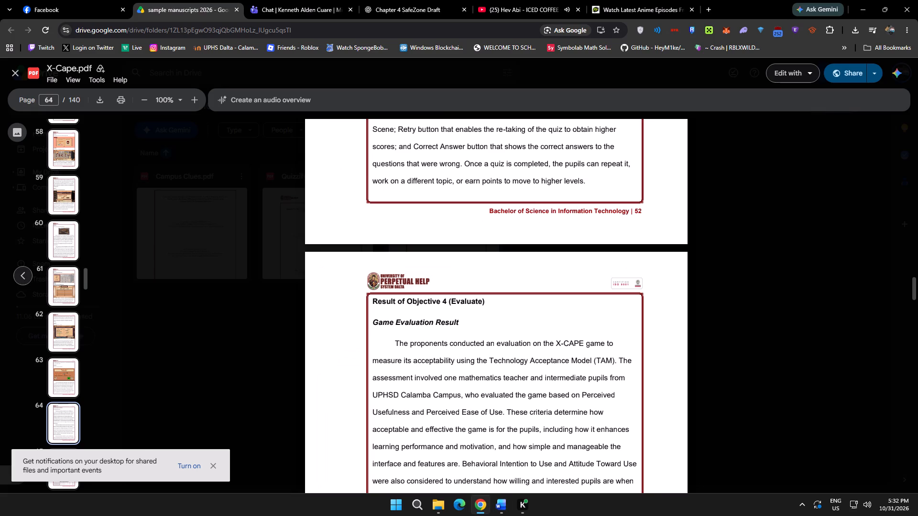
{"action": "key", "text": "alt+Tab"}
{"action": "key", "text": "space"}
{"action": "type", "text": "4"}
{"action": "key", "text": "space"}
{"action": "type", "text": "(evaluation"}
{"action": "key", "text": "alt+Tab"}
{"action": "key", "text": "alt+Tab"}
{"action": "key", "text": "BackSpace"}
{"action": "key", "text": "BackSpace"}
{"action": "key", "text": "BackSpace"}
{"action": "key", "text": "BackSpace"}
{"action": "key", "text": "BackSpace"}
{"action": "key", "text": "BackSpace"}
{"action": "key", "text": "BackSpace"}
{"action": "key", "text": "BackSpace"}
{"action": "key", "text": "BackSpace"}
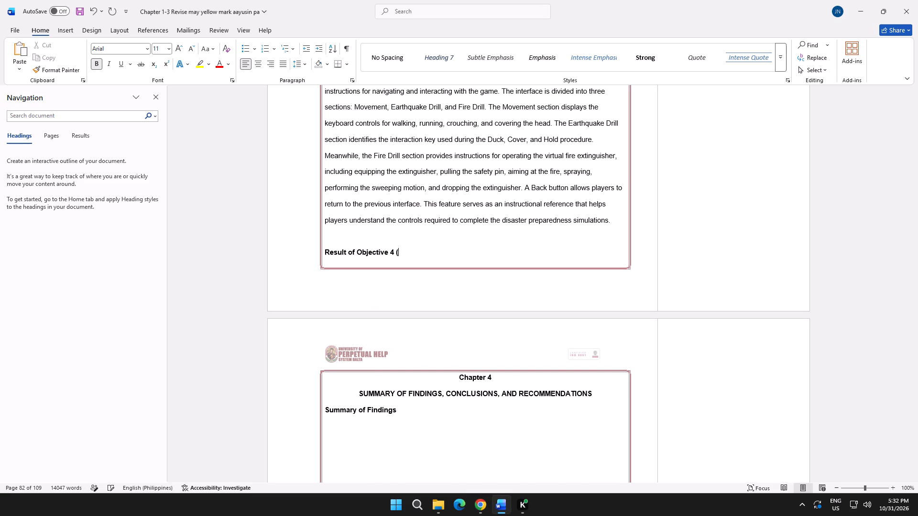
{"action": "key", "text": "alt+Tab"}
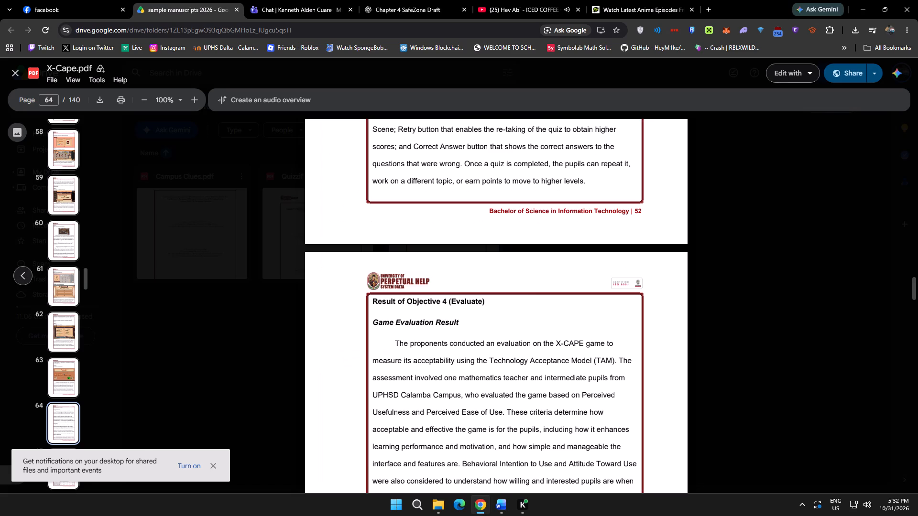
{"action": "key", "text": "alt+Tab"}
{"action": "key", "text": "shift+parenright"}
{"action": "key", "text": "shift+Return"}
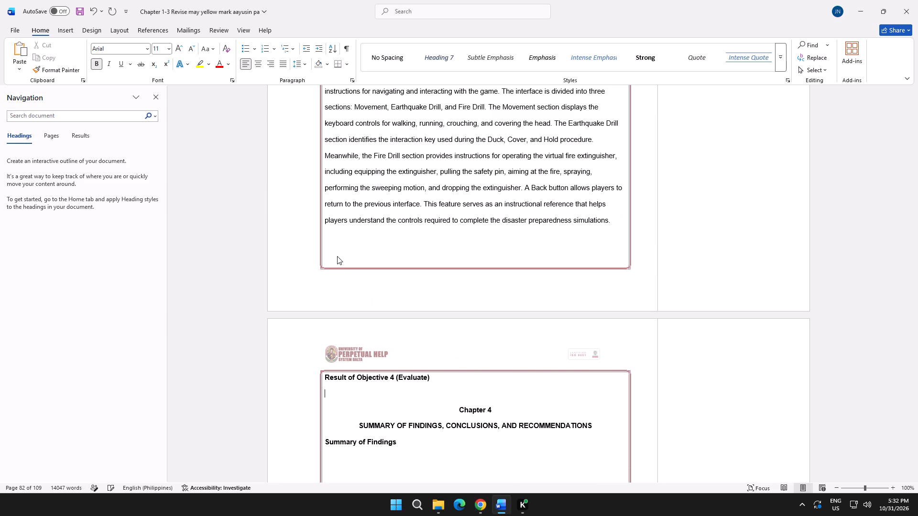
Add the subheading "Game Evaluation Result" under the Result of Objective 4 (Evaluate) heading, following the sample manuscript.
{"action": "key", "text": "alt+Tab"}
{"action": "key", "text": "alt+Tab"}
{"action": "key", "text": "alt+Tab"}
{"action": "key", "text": "alt+Tab"}
{"action": "key", "text": "BackSpace"}
{"action": "key", "text": "t"}
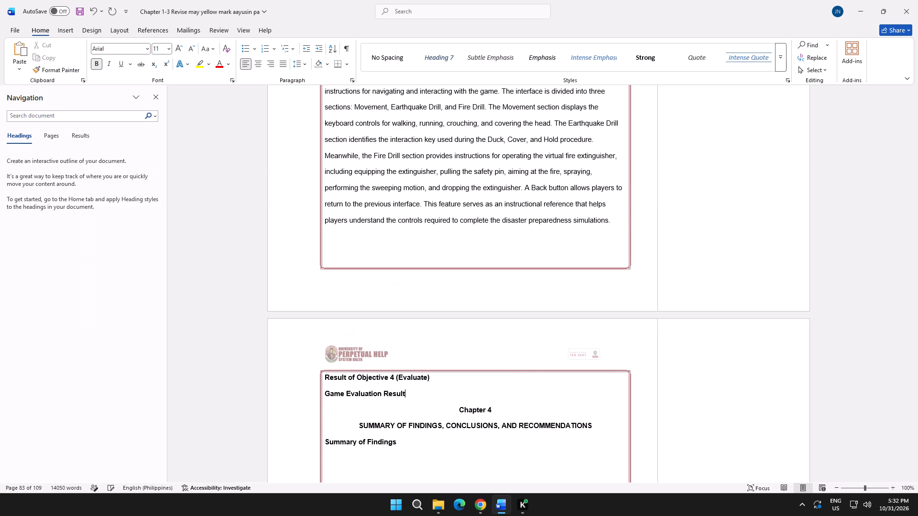
{"action": "key", "text": "shift+Return"}
Switch to the sample manuscript and examine its Game Evaluation Result text through Table 2, Overall Game Evaluation Sheet.
{"action": "key", "text": "alt+Tab"}
{"action": "scroll", "coordinate": [451, 321], "scroll_direction": "down", "scroll_amount": 3}
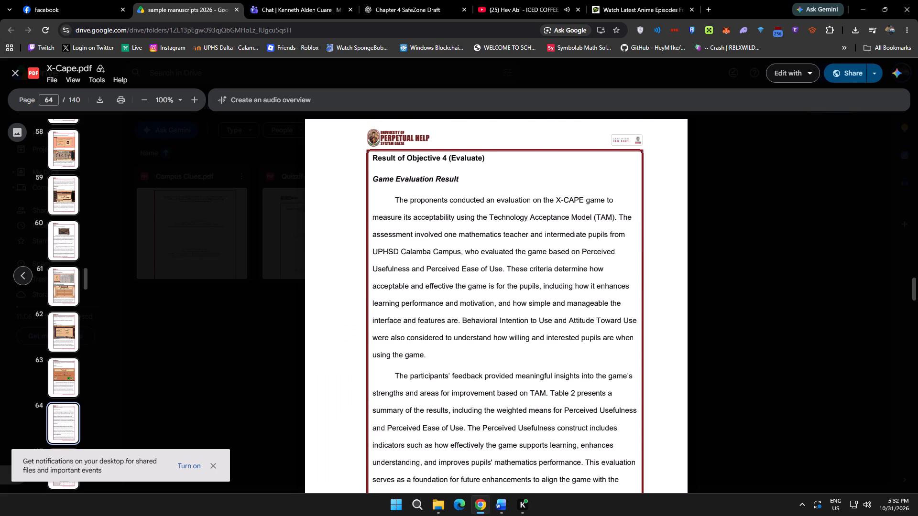
{"action": "scroll", "coordinate": [451, 321], "scroll_direction": "down", "scroll_amount": 8}
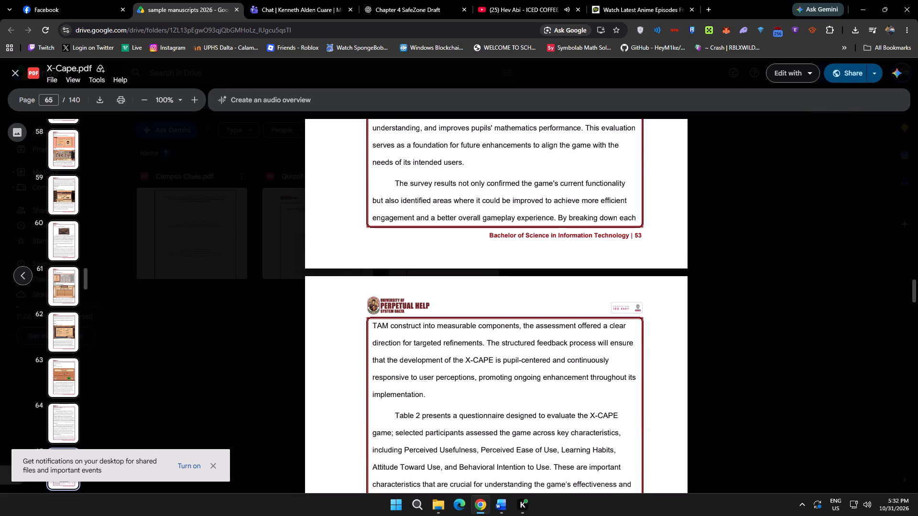
{"action": "scroll", "coordinate": [451, 321], "scroll_direction": "down", "scroll_amount": 6}
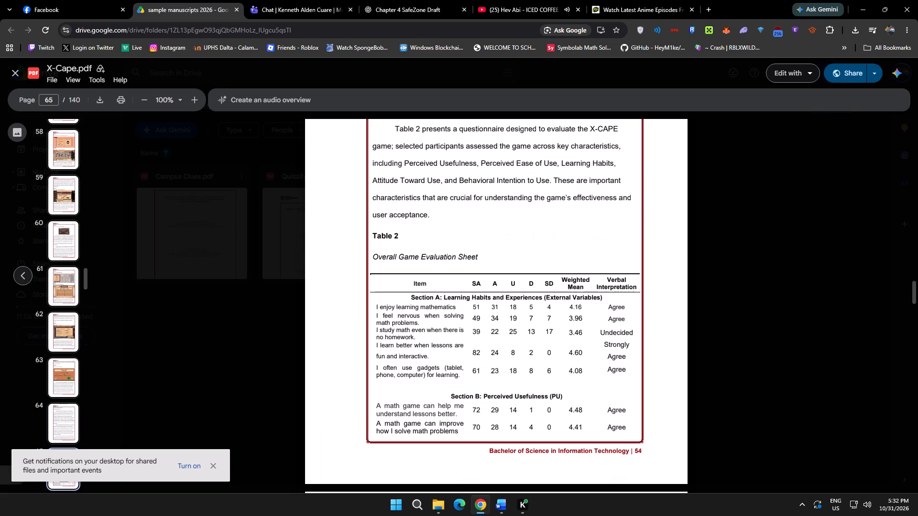
In the thesis, insert blank lines below Game Evaluation Result until the Chapter 4 heading moves onto the following page.
{"action": "key", "text": "alt+Tab"}
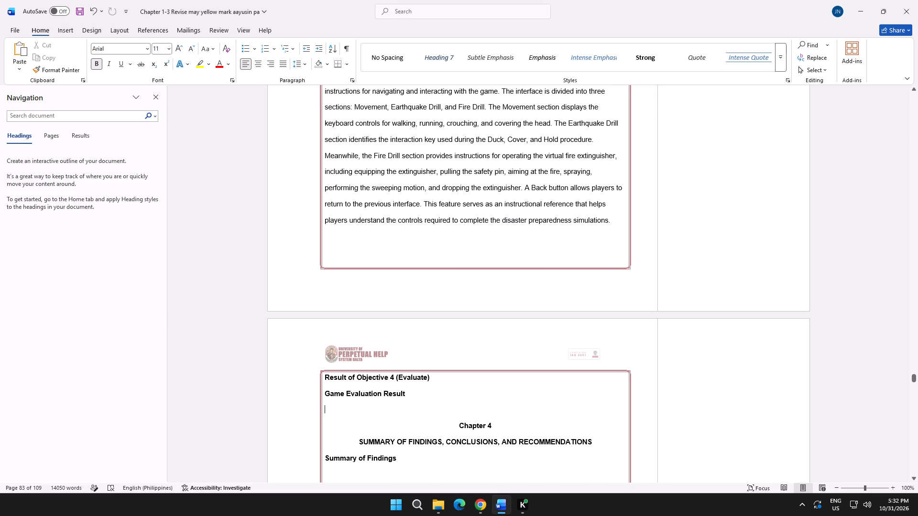
{"action": "key", "text": "Return"}
{"action": "key", "text": "Return"}
{"action": "key", "text": "Return"}
{"action": "key", "text": "Return"}
{"action": "key", "text": "Return"}
{"action": "scroll", "coordinate": [451, 314], "scroll_direction": "down", "scroll_amount": 8}
{"action": "key", "text": "Return"}
{"action": "key", "text": "Return"}
{"action": "key", "text": "Return"}
{"action": "key", "text": "Return"}
{"action": "key", "text": "Return"}
{"action": "key", "text": "Return"}
{"action": "key", "text": "Return"}
{"action": "key", "text": "Return"}
{"action": "key", "text": "Return"}
{"action": "key", "text": "Return"}
{"action": "key", "text": "Return"}
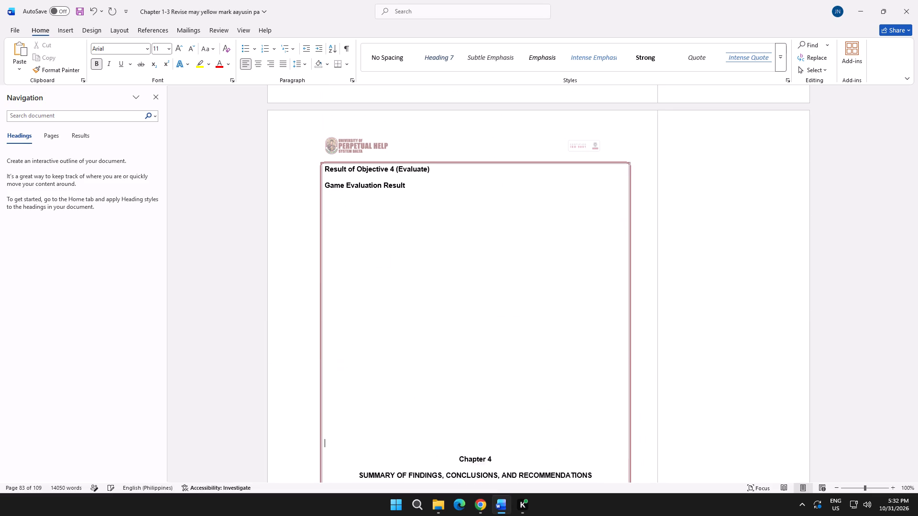
{"action": "scroll", "coordinate": [452, 315], "scroll_direction": "down", "scroll_amount": 7}
{"action": "key", "text": "Return"}
{"action": "key", "text": "Return"}
{"action": "key", "text": "Return"}
{"action": "key", "text": "Return"}
{"action": "key", "text": "Return"}
{"action": "key", "text": "Return"}
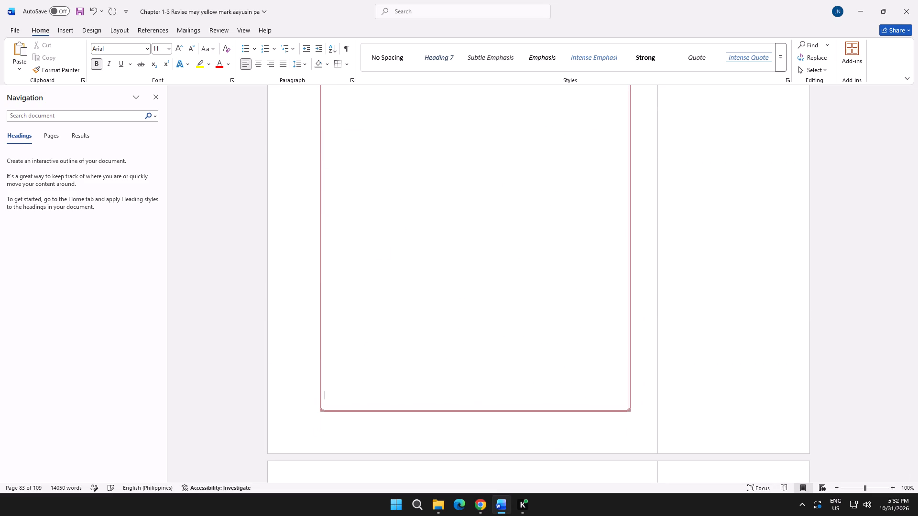
{"action": "scroll", "coordinate": [453, 315], "scroll_direction": "down", "scroll_amount": 5}
{"action": "scroll", "coordinate": [453, 315], "scroll_direction": "up", "scroll_amount": 14}
{"action": "left_click", "coordinate": [380, 268]}
{"action": "left_click", "coordinate": [348, 248]}
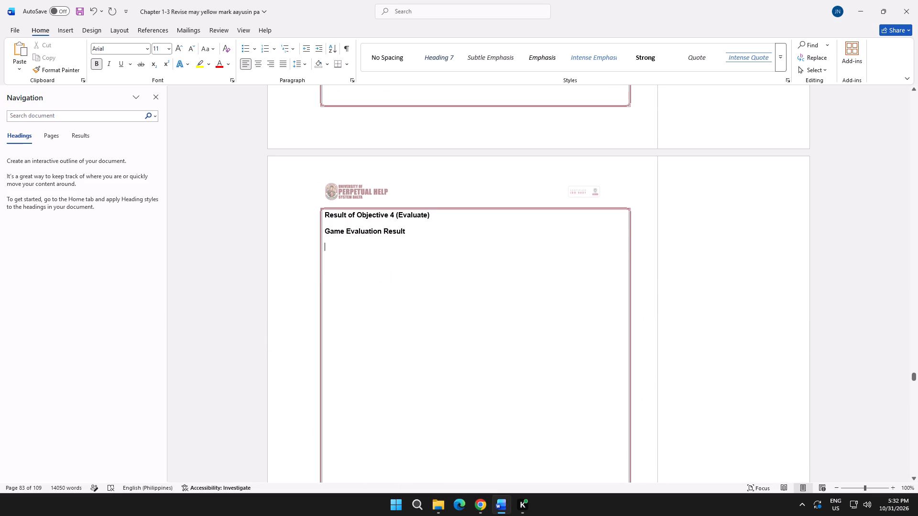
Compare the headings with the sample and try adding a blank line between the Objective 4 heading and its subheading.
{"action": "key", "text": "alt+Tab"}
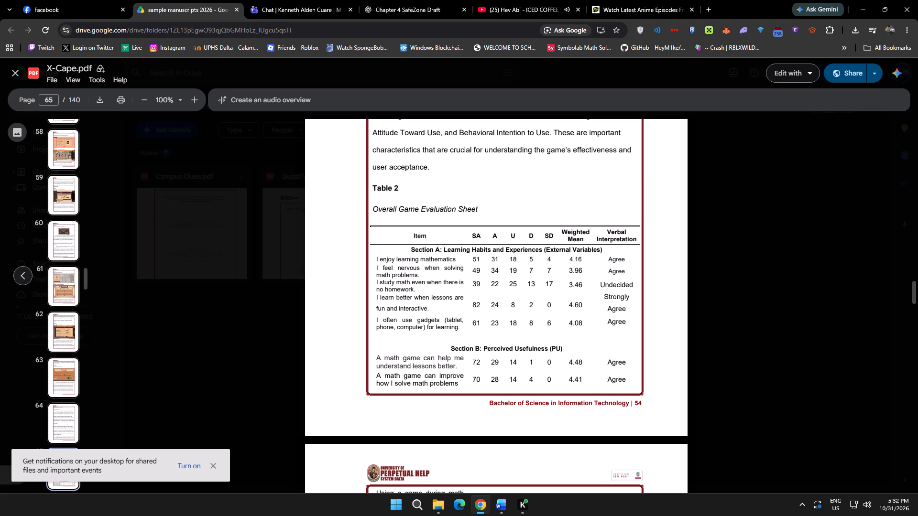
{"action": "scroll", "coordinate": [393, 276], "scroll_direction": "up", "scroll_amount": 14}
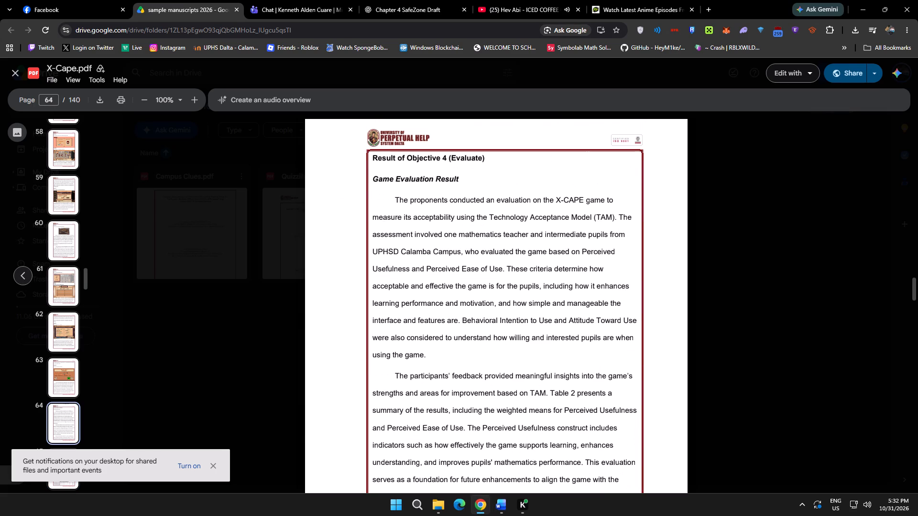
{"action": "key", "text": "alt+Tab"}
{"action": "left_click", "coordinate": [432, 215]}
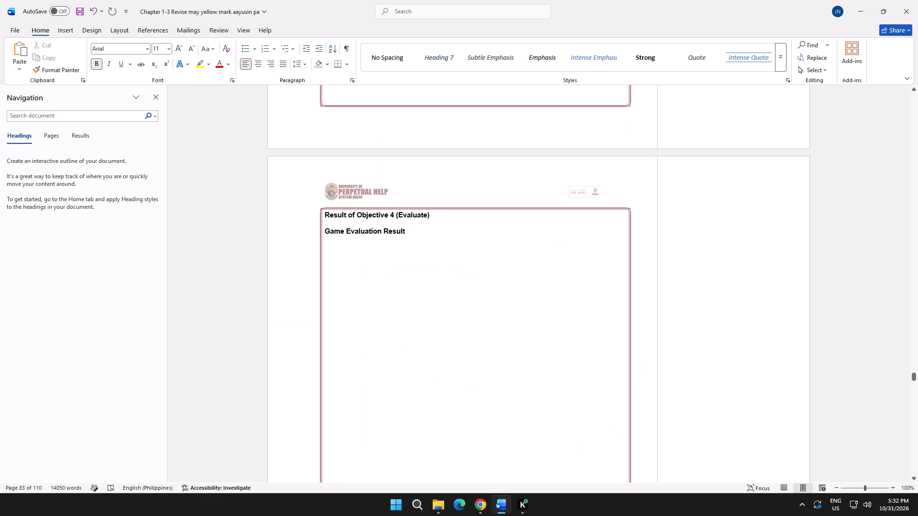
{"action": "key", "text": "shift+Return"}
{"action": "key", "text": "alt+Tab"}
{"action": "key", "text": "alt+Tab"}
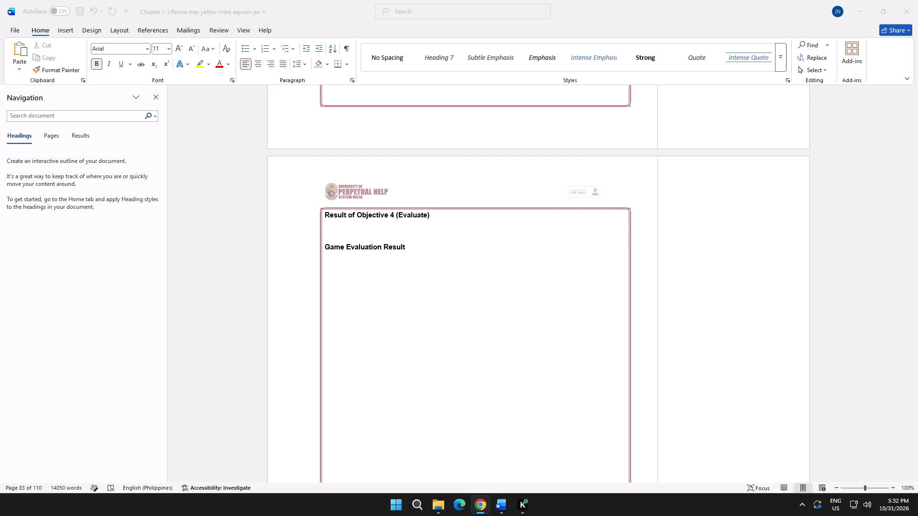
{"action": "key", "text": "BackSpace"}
Italicize the Game Evaluation Result subheading.
{"action": "left_click_drag", "start_coordinate": [419, 230], "coordinate": [310, 226]}
{"action": "left_click", "coordinate": [339, 238]}
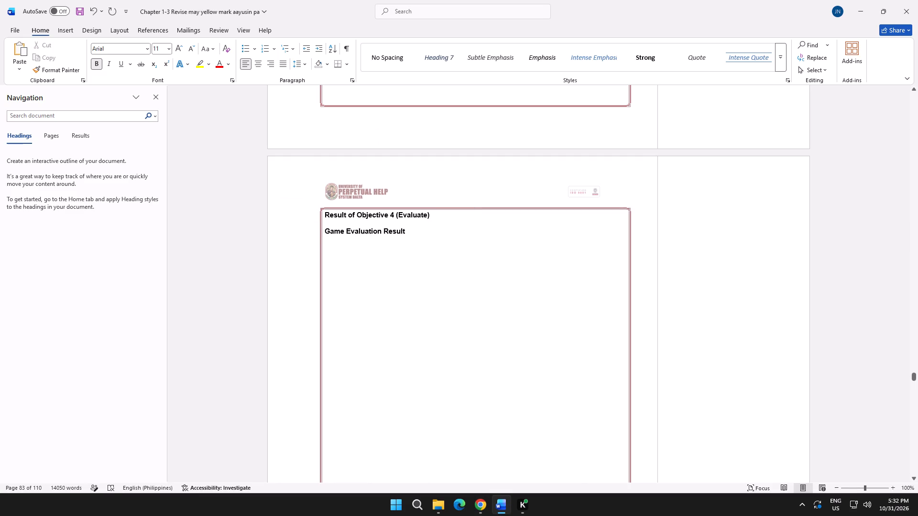
{"action": "left_click_drag", "start_coordinate": [412, 232], "coordinate": [328, 233]}
{"action": "left_click", "coordinate": [346, 215]}
{"action": "left_click", "coordinate": [413, 248]}
Start an indented paragraph below the Game Evaluation Result subheading, leaving one blank line between them.
{"action": "key", "text": "alt+Tab"}
{"action": "key", "text": "alt+Tab"}
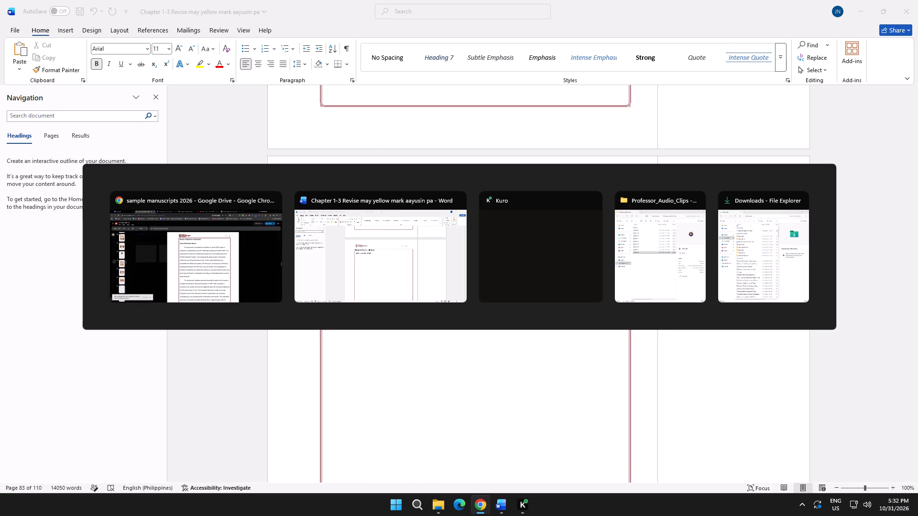
{"action": "key", "text": "Return"}
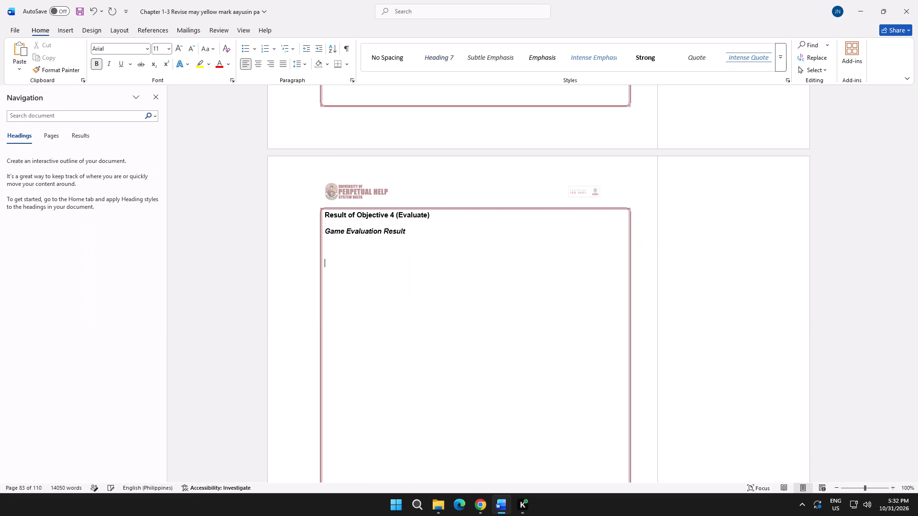
{"action": "key", "text": "Tab"}
{"action": "key", "text": "alt+Tab"}
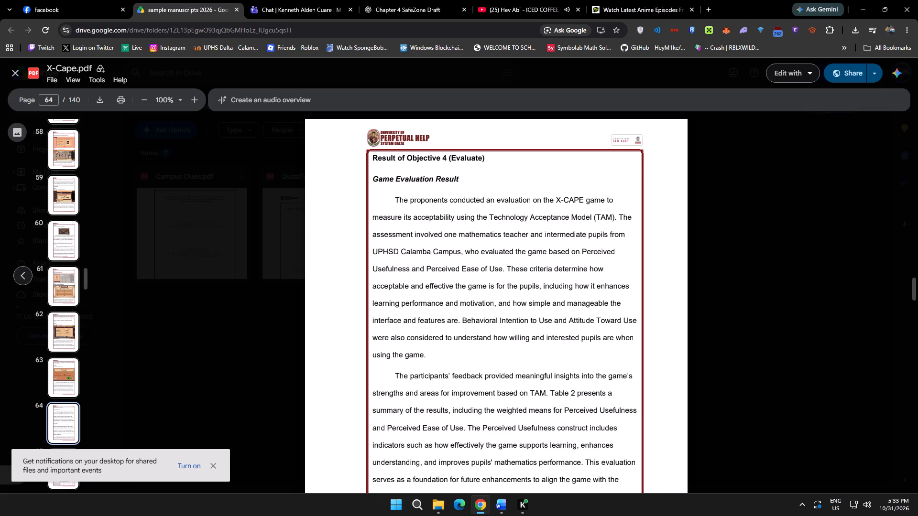
{"action": "scroll", "coordinate": [379, 209], "scroll_direction": "down", "scroll_amount": 4}
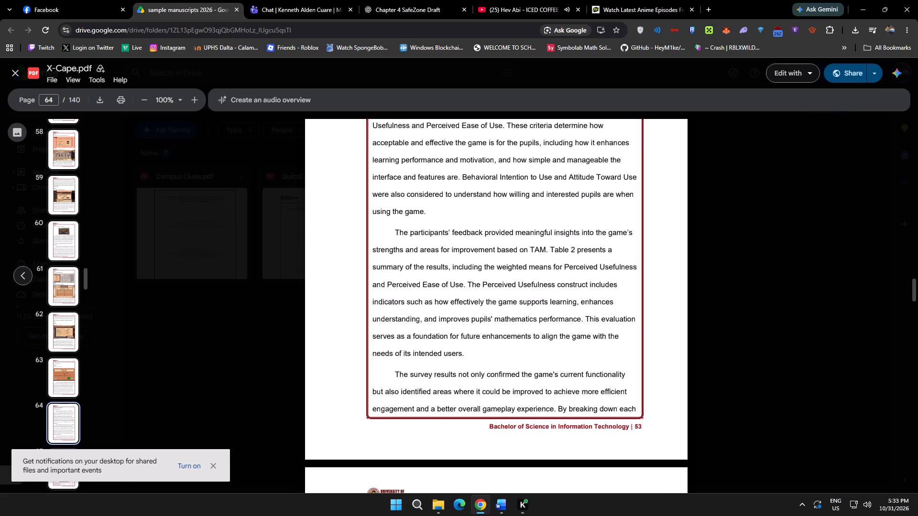